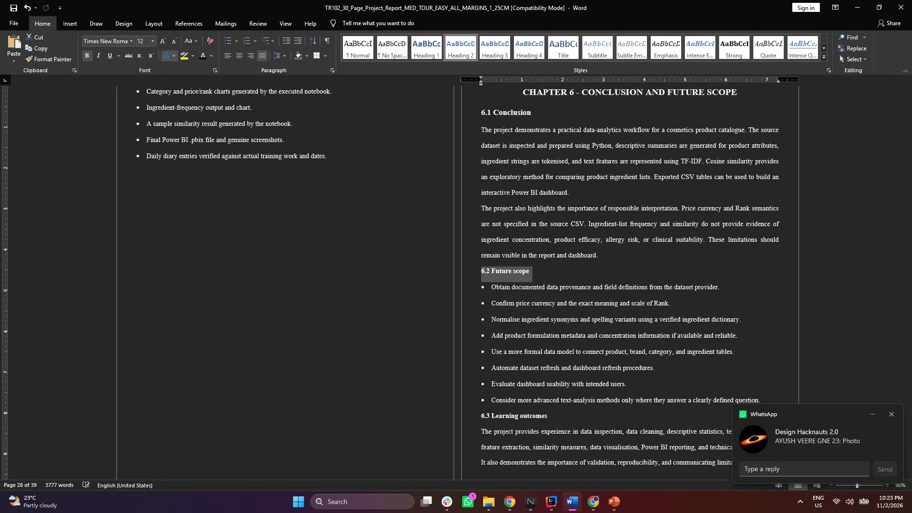
Increase the font size of the 6.2 Future scope and 6.3 Learning outcomes subheadings to 14 pt.
left_click(161, 44)
scroll(466, 197, "down", 12)
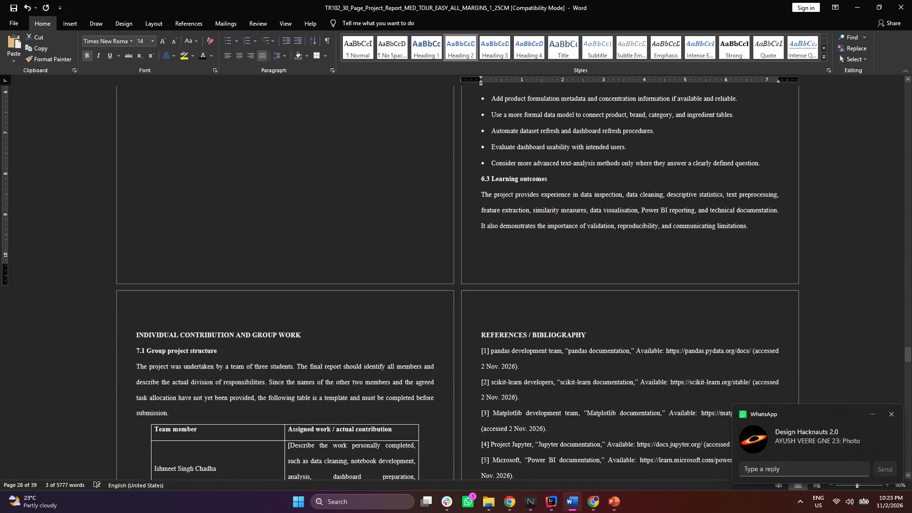
left_click_drag(551, 176, 472, 175)
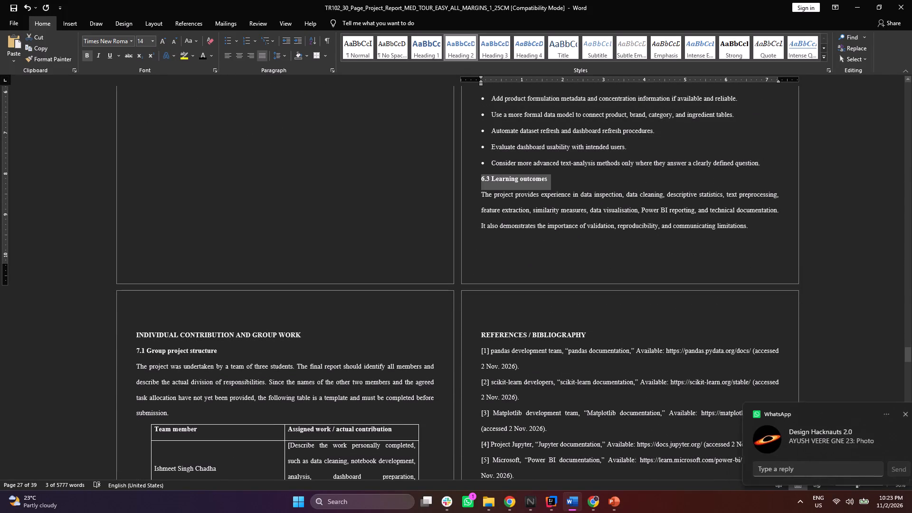
left_click_drag(472, 175, 472, 176)
left_click(158, 38)
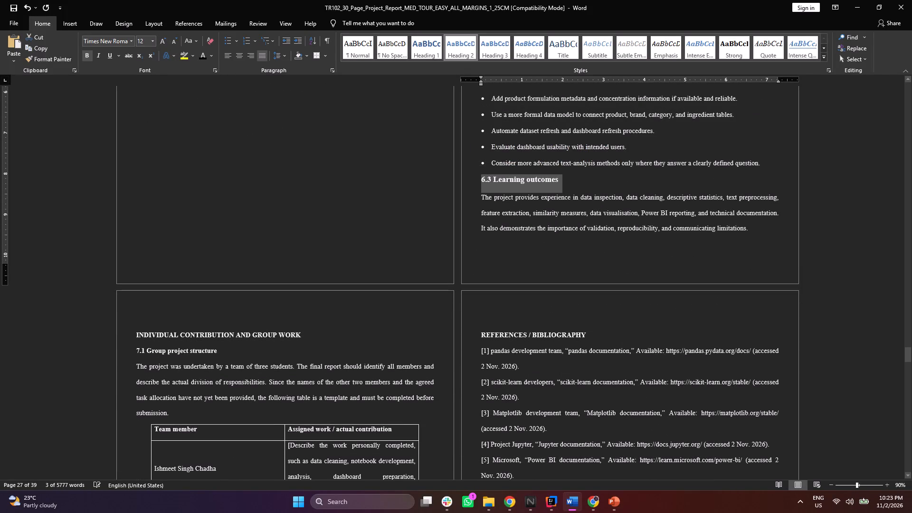
Increase the font size of the INDIVIDUAL CONTRIBUTION AND GROUP WORK heading to 16 pt.
left_click(308, 330)
left_click_drag(306, 332, 284, 329)
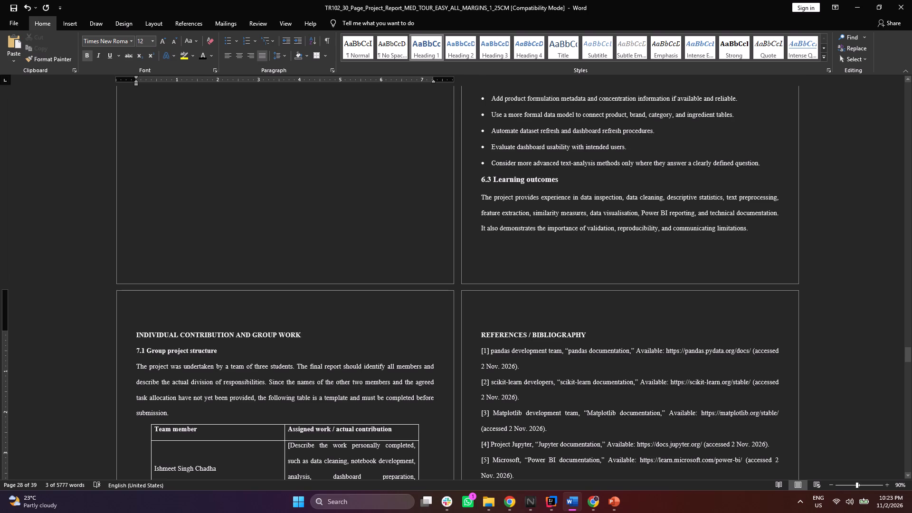
left_click_drag(284, 329, 140, 334)
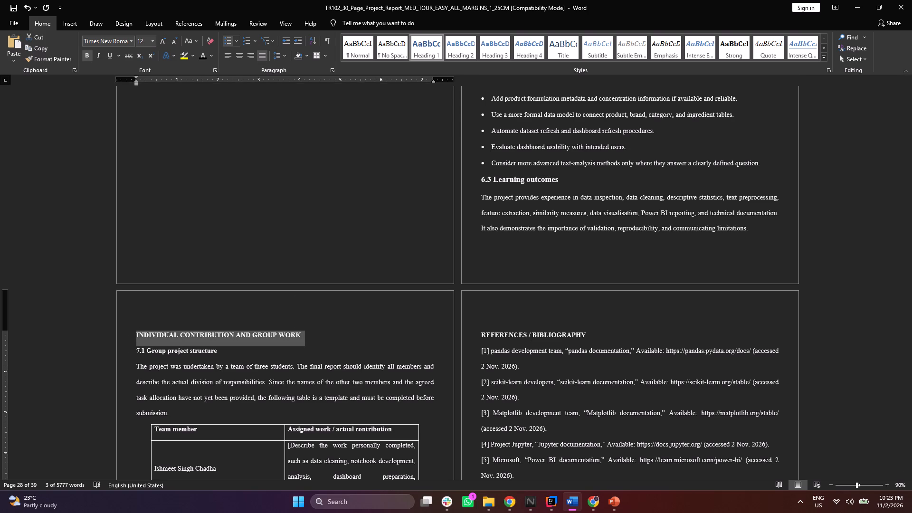
double_click(167, 38)
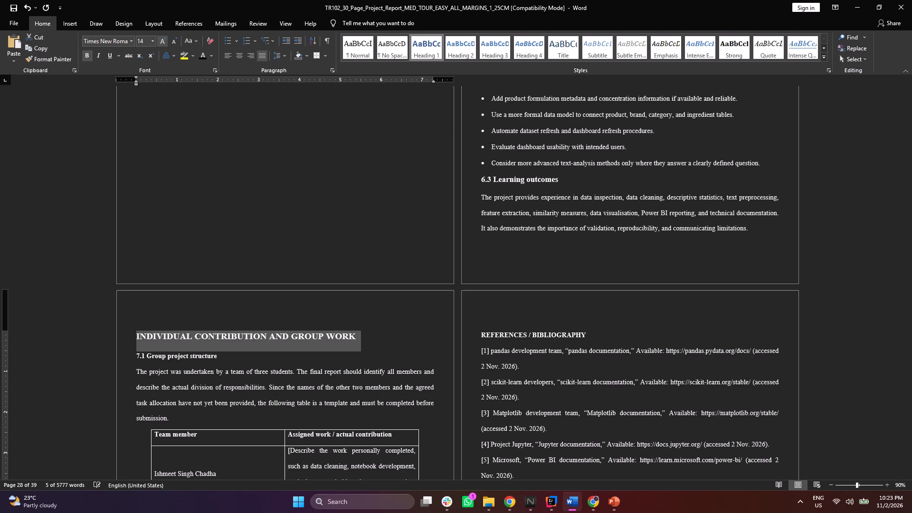
Look over the headings of the individual contribution section and the references page.
scroll(188, 161, "down", 4)
scroll(238, 233, "down", 5)
scroll(267, 281, "down", 3)
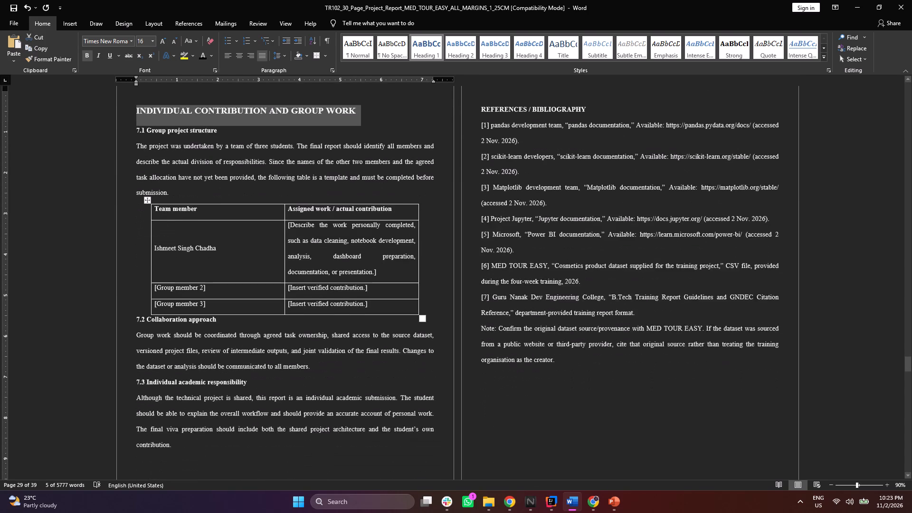
scroll(267, 282, "up", 3)
scroll(267, 282, "down", 3)
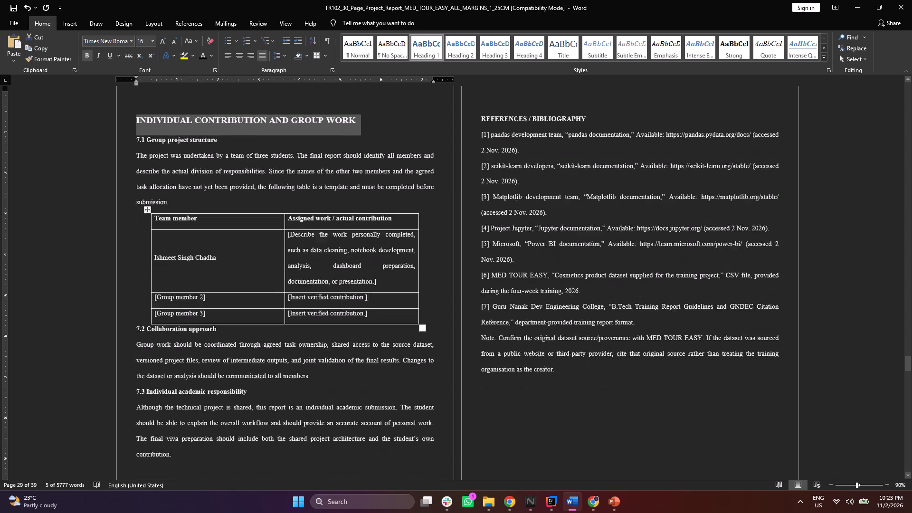
scroll(267, 282, "down", 1)
scroll(250, 240, "up", 3)
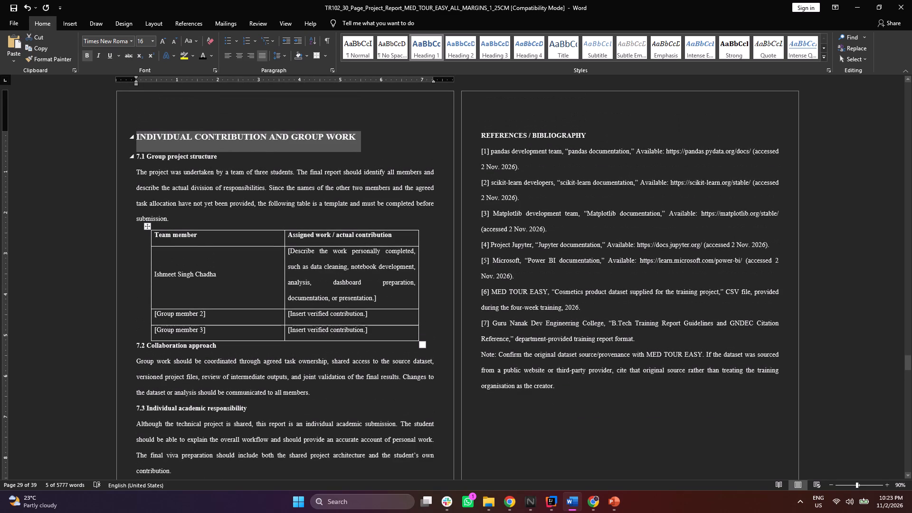
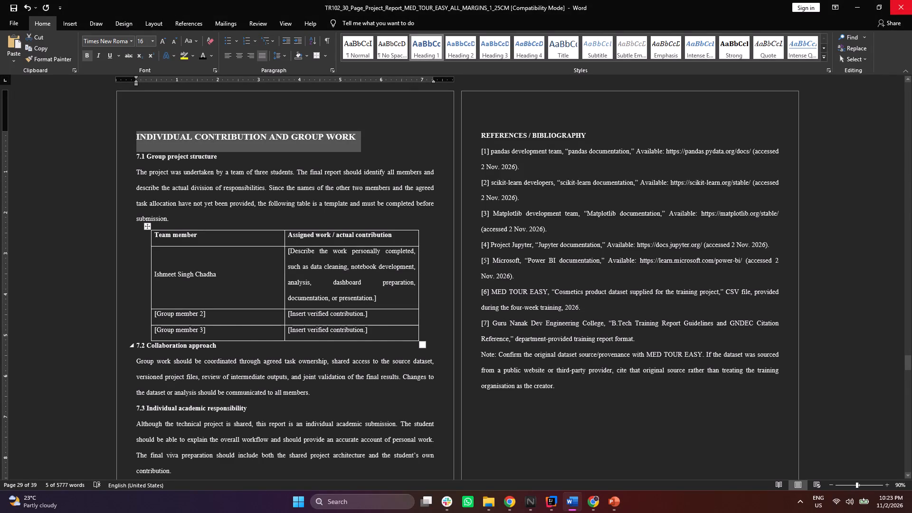
Delete the whole INDIVIDUAL CONTRIBUTION AND GROUP WORK section, including its heading, table and subsections 7.1 to 7.3.
scroll(369, 367, "down", 3)
left_click_drag(275, 426, 199, 229)
scroll(199, 229, "up", 3)
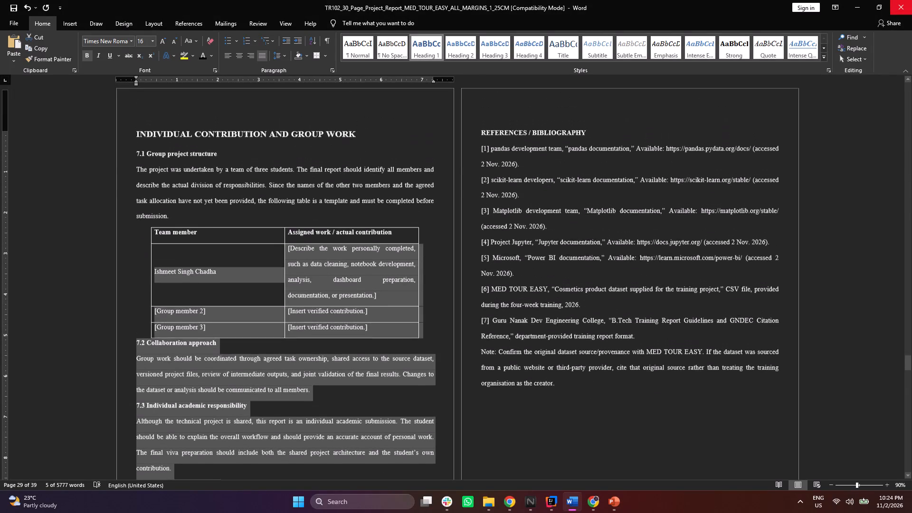
left_click_drag(199, 229, 142, 233)
scroll(199, 229, "up", 5)
key("BackSpace")
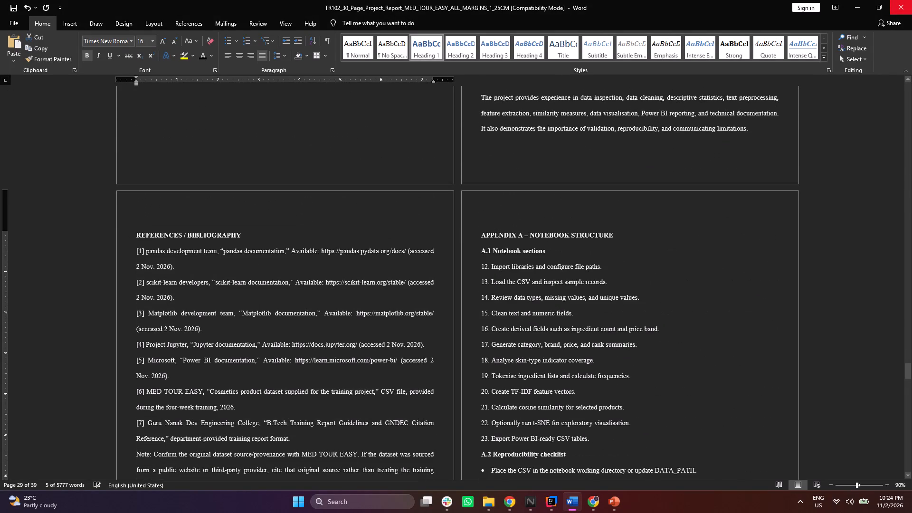
Increase the REFERENCES / BIBLIOGRAPHY heading to 16 pt and centre it.
scroll(425, 225, "down", 3)
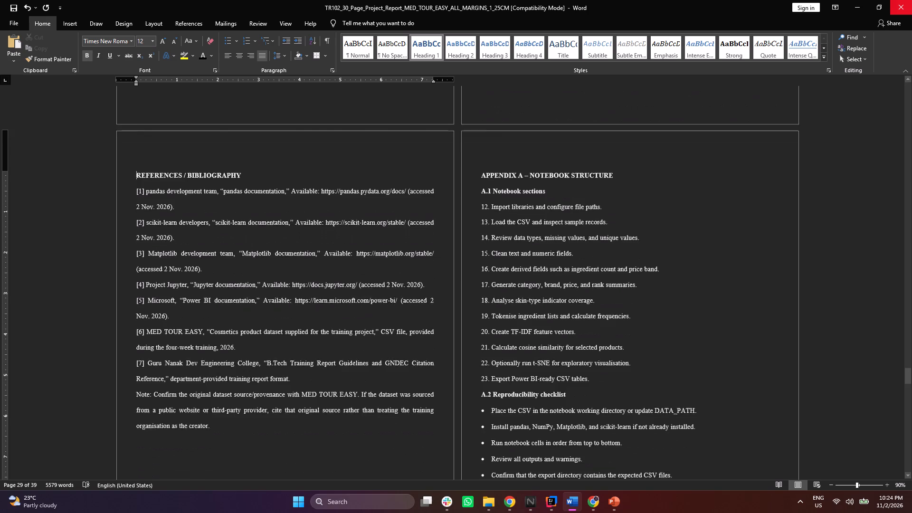
scroll(425, 225, "down", 4)
scroll(425, 225, "down", 18)
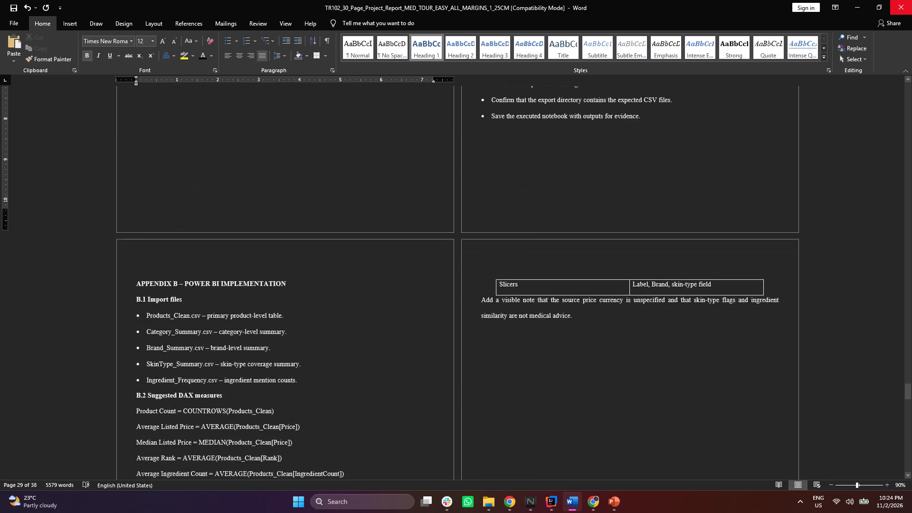
scroll(425, 225, "down", 4)
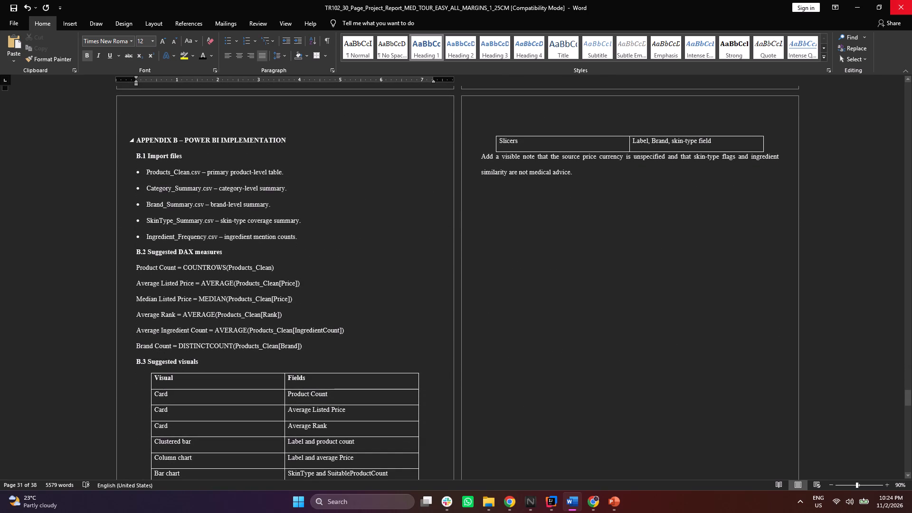
scroll(372, 178, "up", 20)
scroll(372, 178, "up", 9)
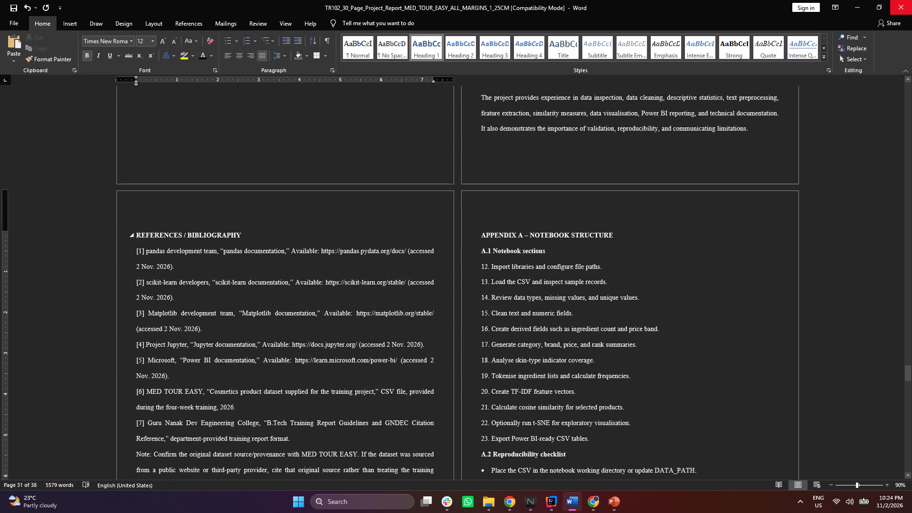
left_click_drag(249, 230, 132, 242)
double_click(167, 36)
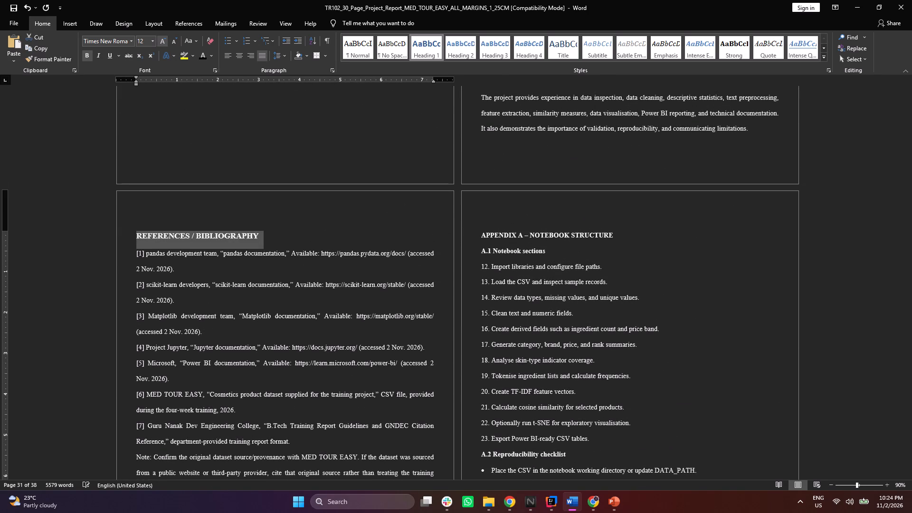
left_click(236, 56)
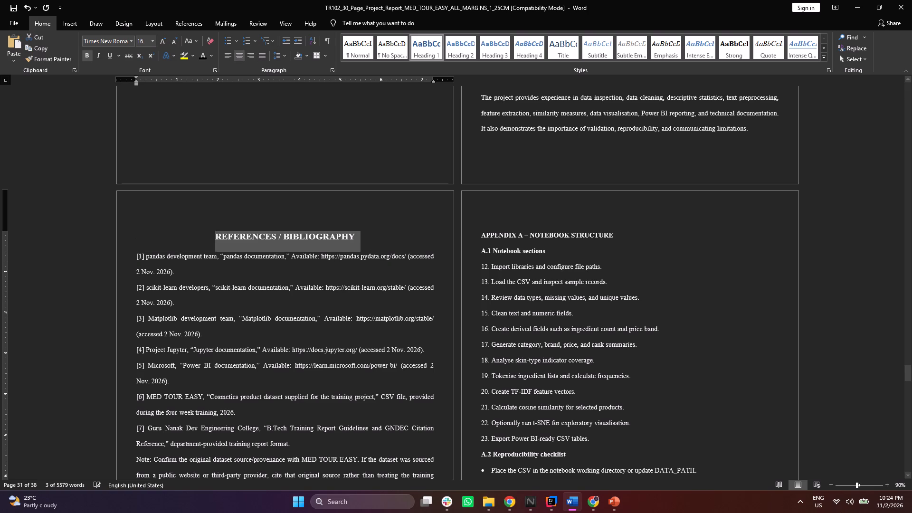
Increase the APPENDIX A – NOTEBOOK STRUCTURE heading to 16 pt and centre it.
left_click_drag(624, 236, 470, 239)
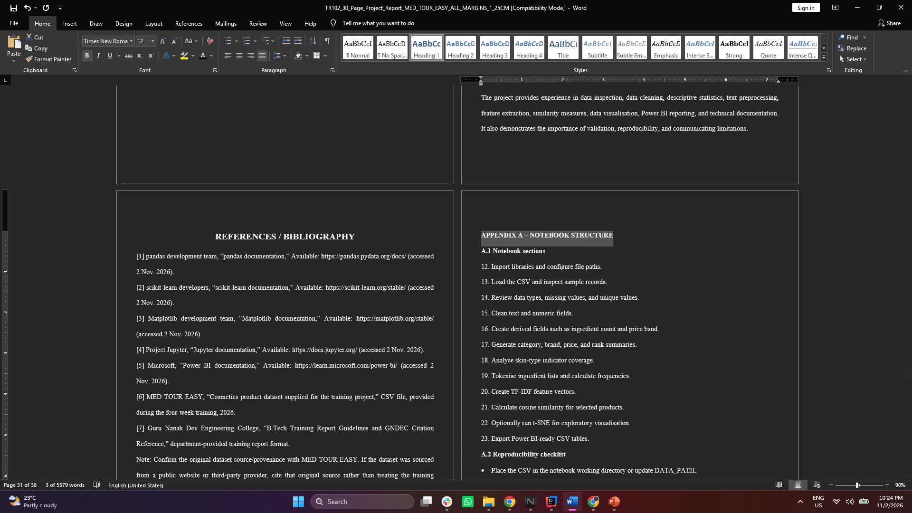
left_click(164, 45)
left_click(164, 45)
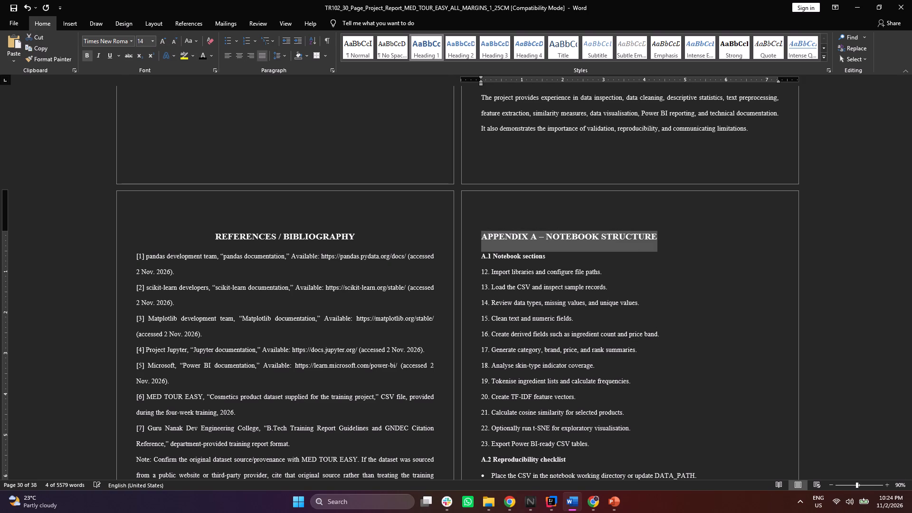
left_click(241, 58)
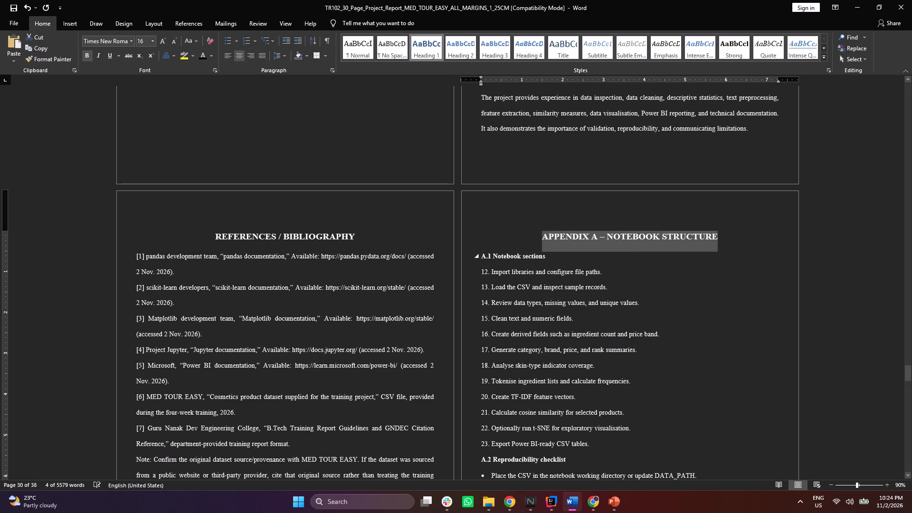
Increase the font size of the A.1 Notebook sections and A.2 Reproducibility checklist subheadings to 14 pt.
left_click_drag(556, 258, 482, 254)
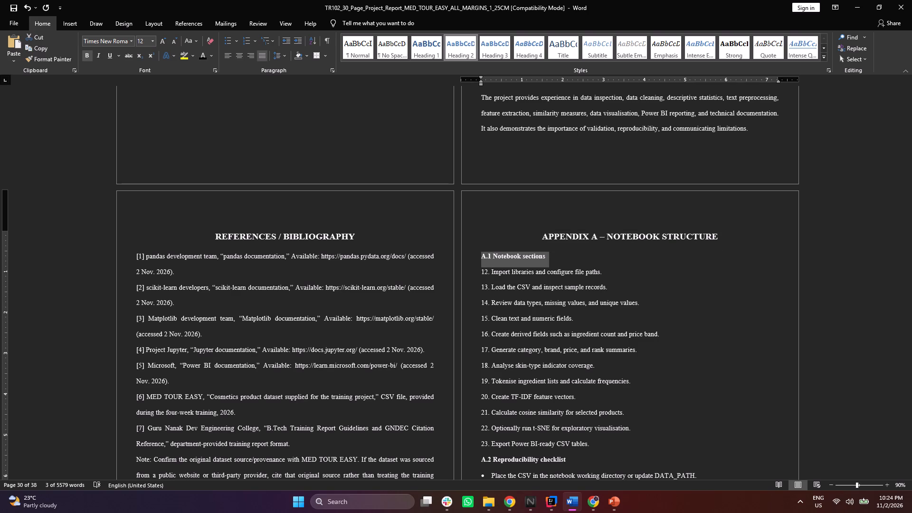
left_click(166, 46)
scroll(387, 202, "down", 8)
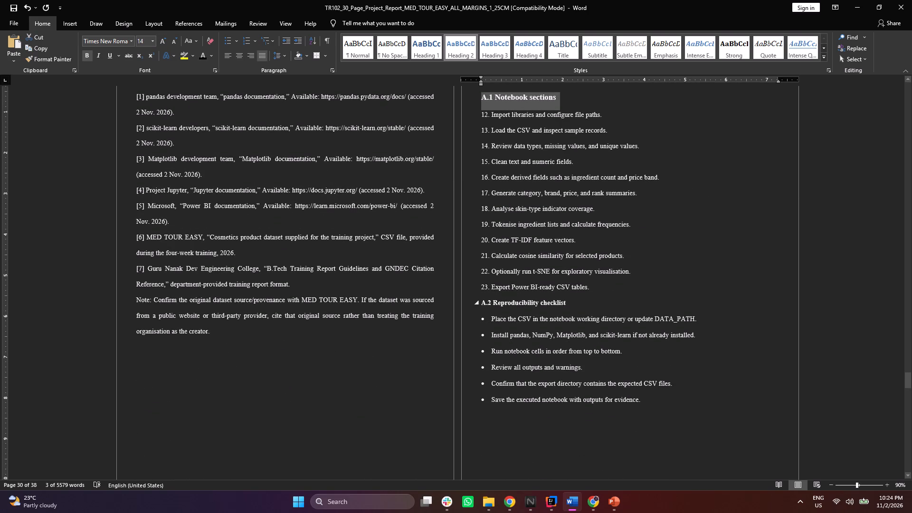
left_click_drag(582, 301, 477, 302)
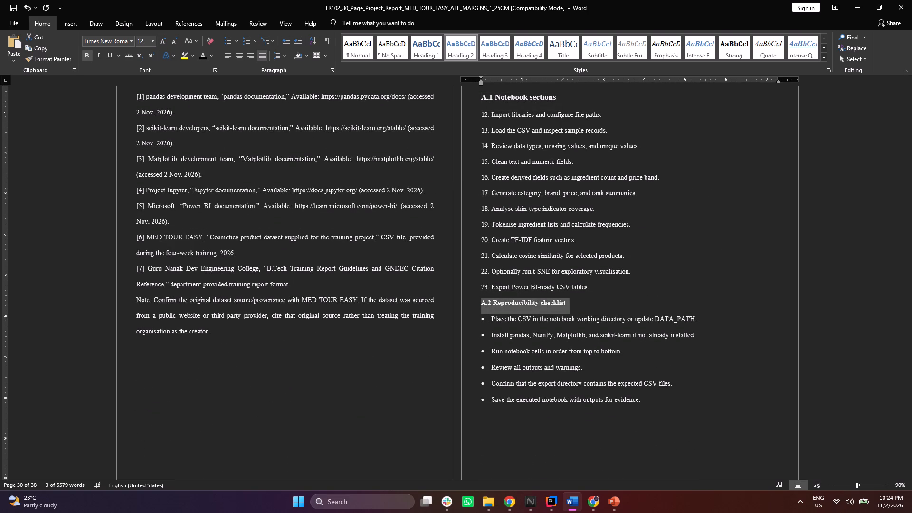
left_click(161, 39)
left_click(341, 325)
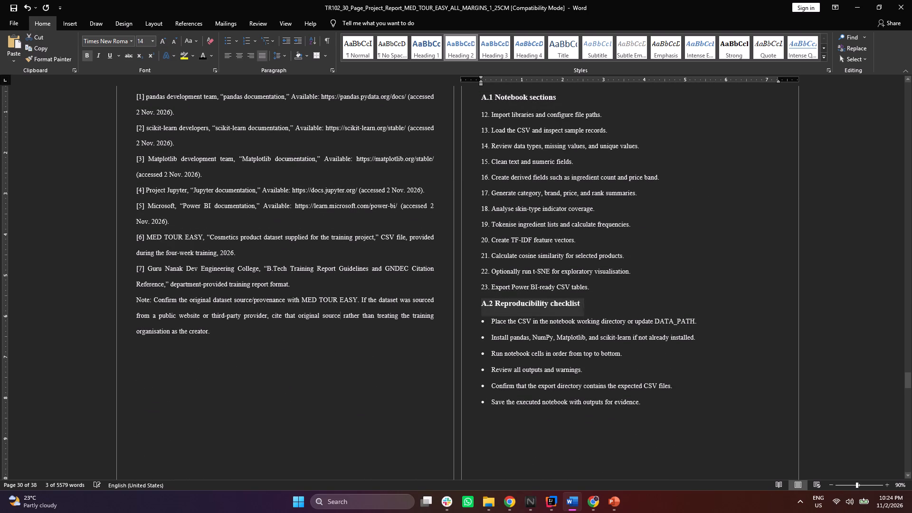
Increase the APPENDIX B – POWER BI IMPLEMENTATION heading to 16 pt and centre it.
scroll(341, 325, "down", 14)
left_click_drag(303, 275, 193, 271)
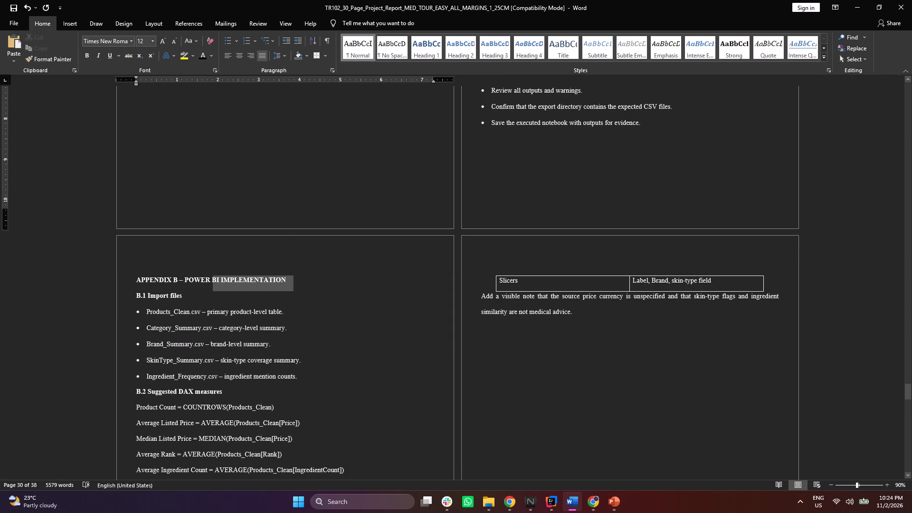
left_click_drag(193, 271, 138, 267)
left_click(164, 46)
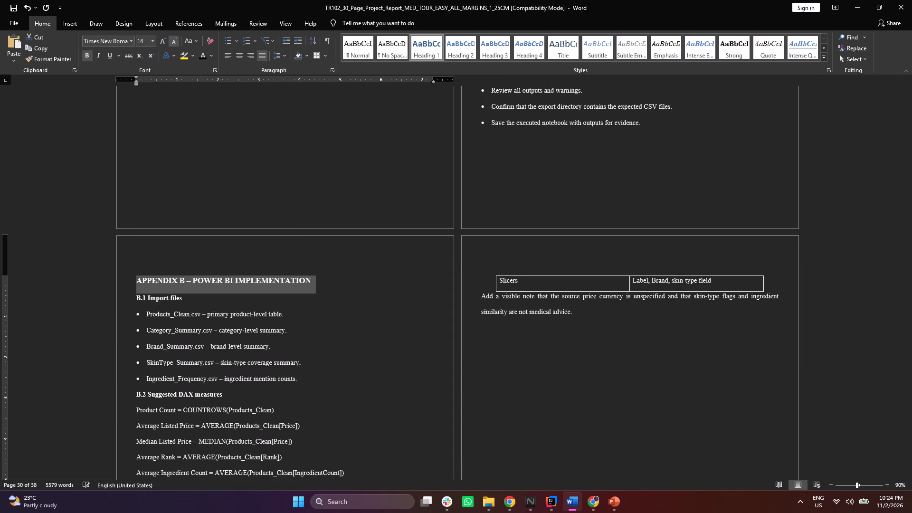
left_click(165, 42)
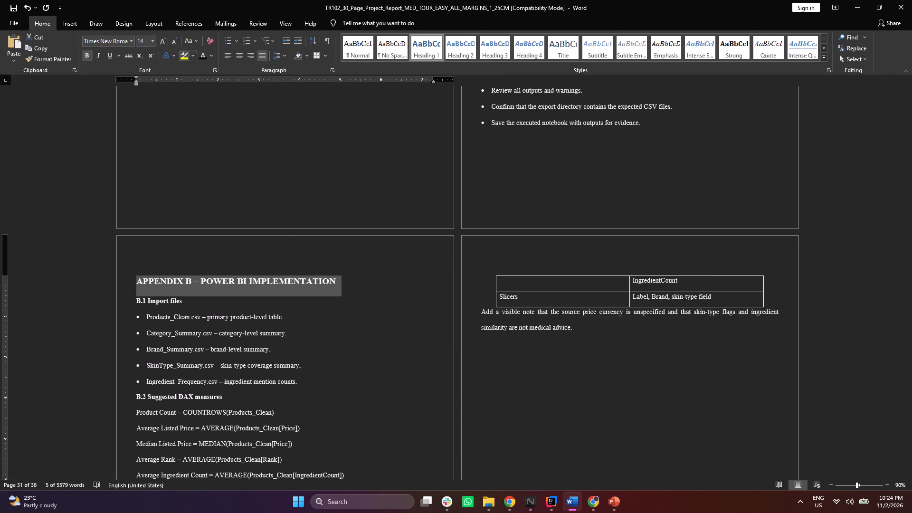
left_click(244, 57)
Increase the B.1 Import files, B.2 Suggested DAX measures and B.3 Suggested visuals subheadings to 14 pt.
left_click(201, 301)
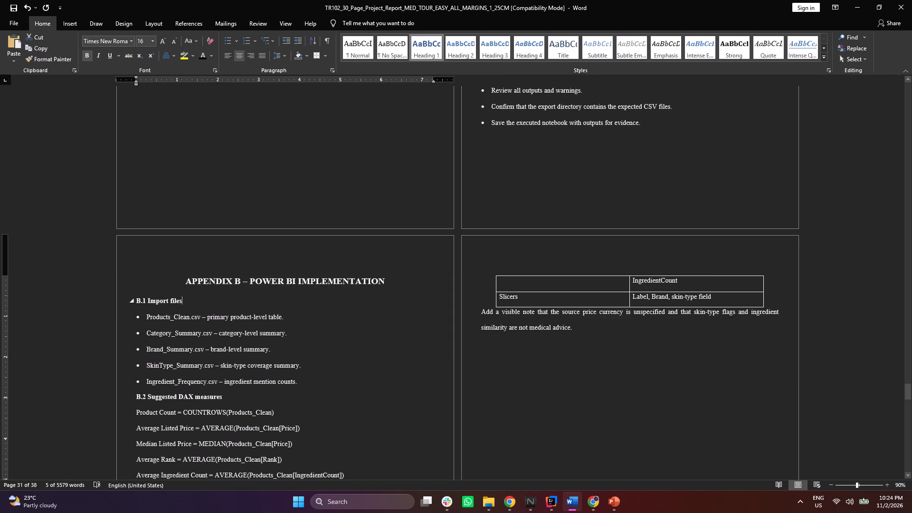
left_click_drag(187, 300, 127, 300)
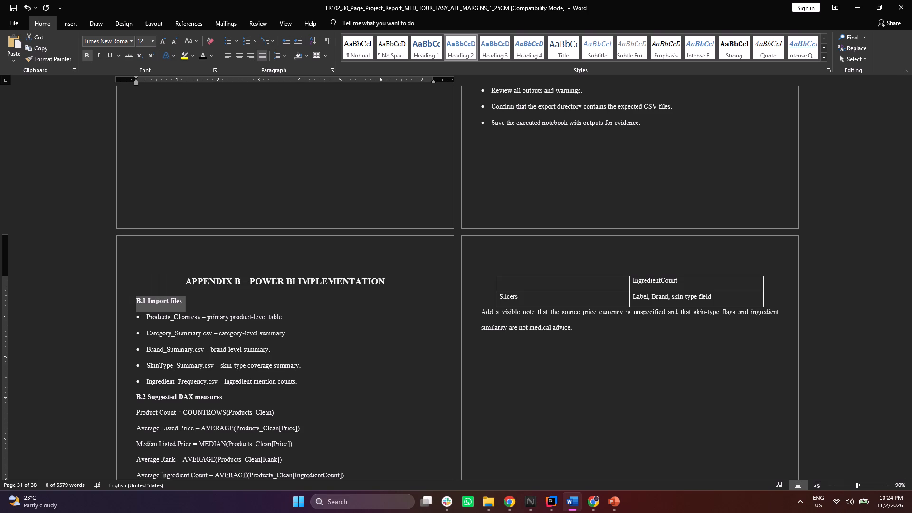
left_click(166, 41)
scroll(191, 357, "down", 3)
left_click_drag(224, 344, 123, 342)
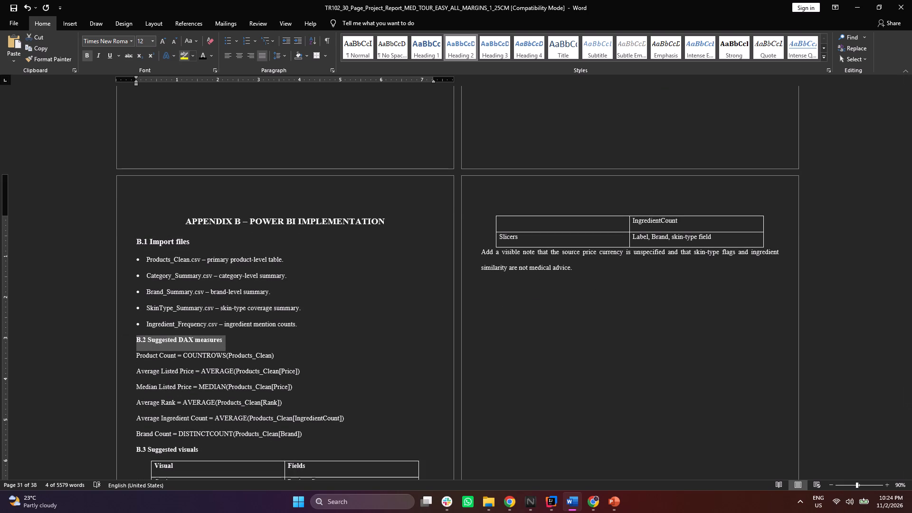
left_click(164, 42)
scroll(210, 171, "down", 6)
scroll(267, 275, "down", 5)
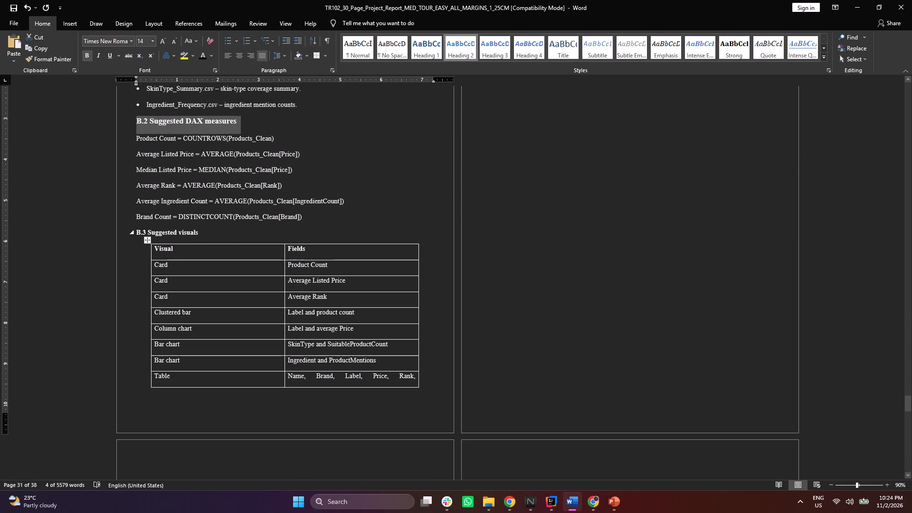
left_click_drag(205, 236, 114, 237)
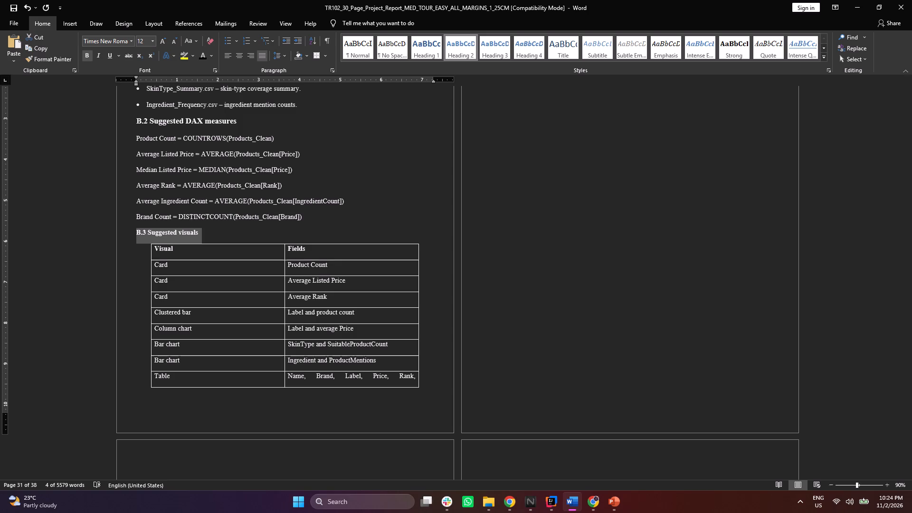
left_click(165, 41)
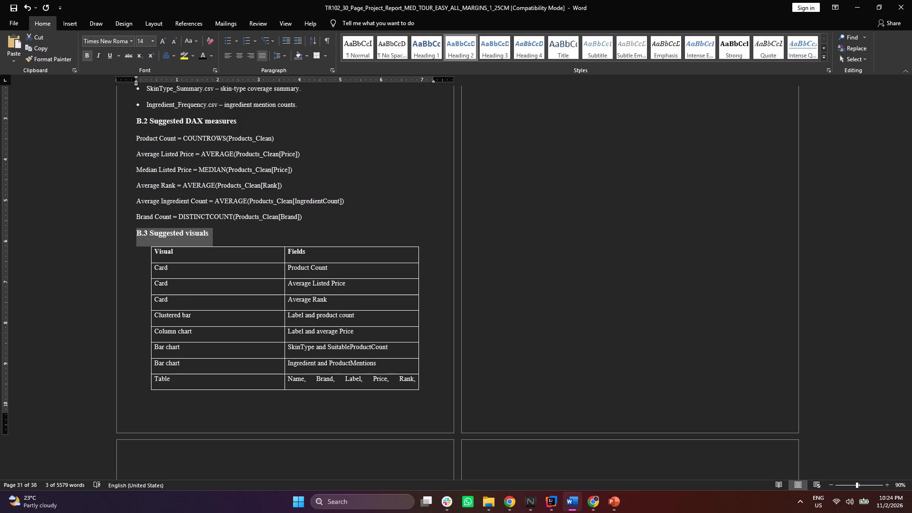
Increase the APPENDIX C – DAILY TRAINING DIARY heading to 16 pt and centre it.
scroll(241, 218, "down", 5)
scroll(529, 277, "up", 12)
scroll(617, 285, "down", 5)
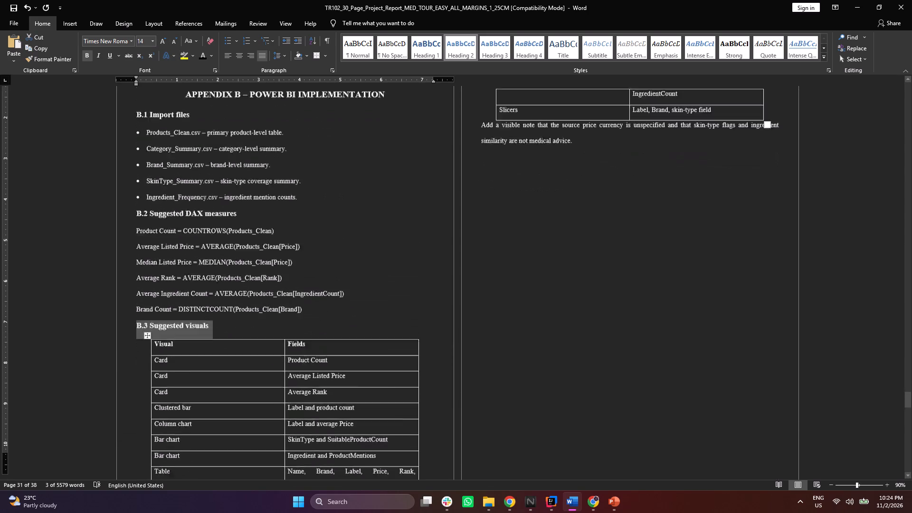
scroll(617, 285, "up", 6)
left_click_drag(589, 211, 466, 199)
scroll(474, 252, "down", 20)
scroll(474, 252, "down", 1)
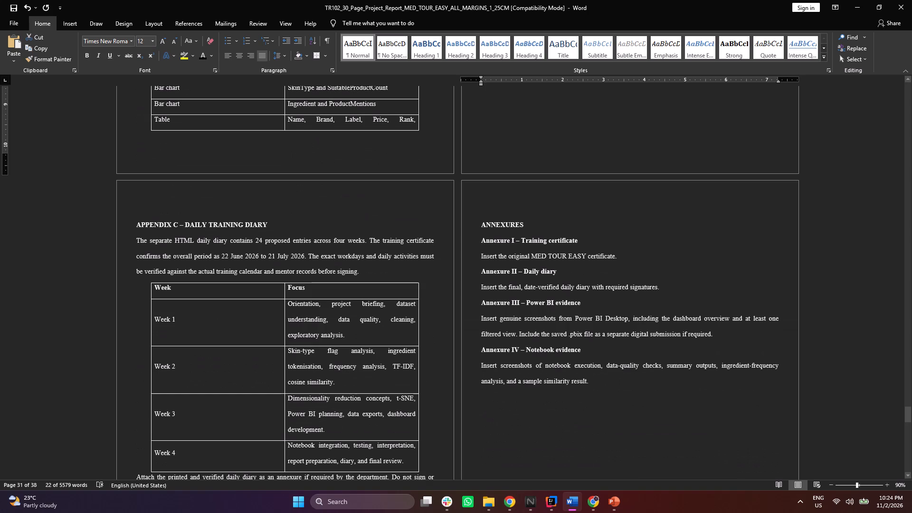
left_click_drag(271, 221, 116, 223)
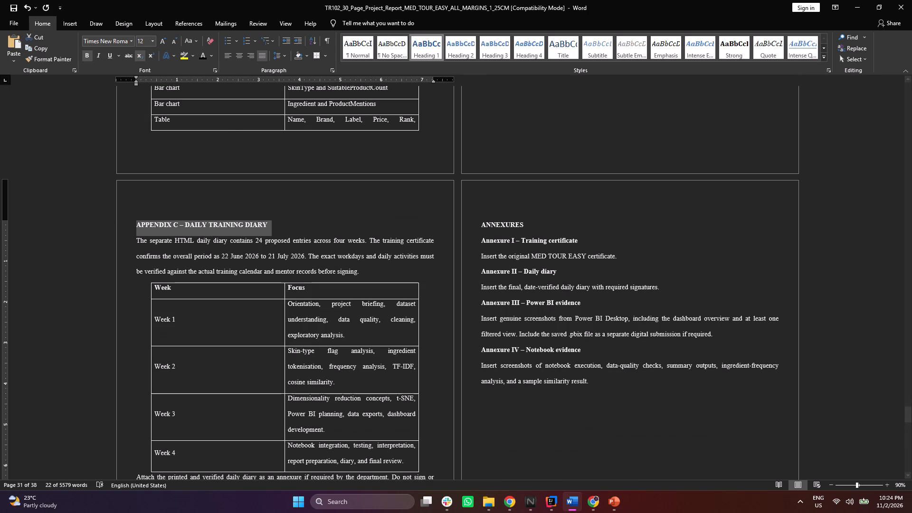
left_click(161, 39)
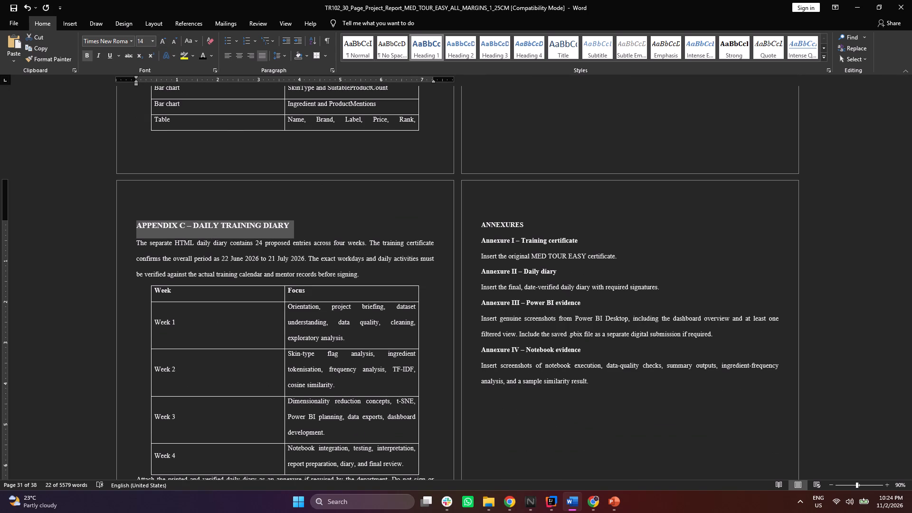
left_click(163, 38)
left_click(240, 52)
Delete the paragraph below the Appendix C weekly table about attaching the printed and verified daily diary.
scroll(312, 191, "down", 4)
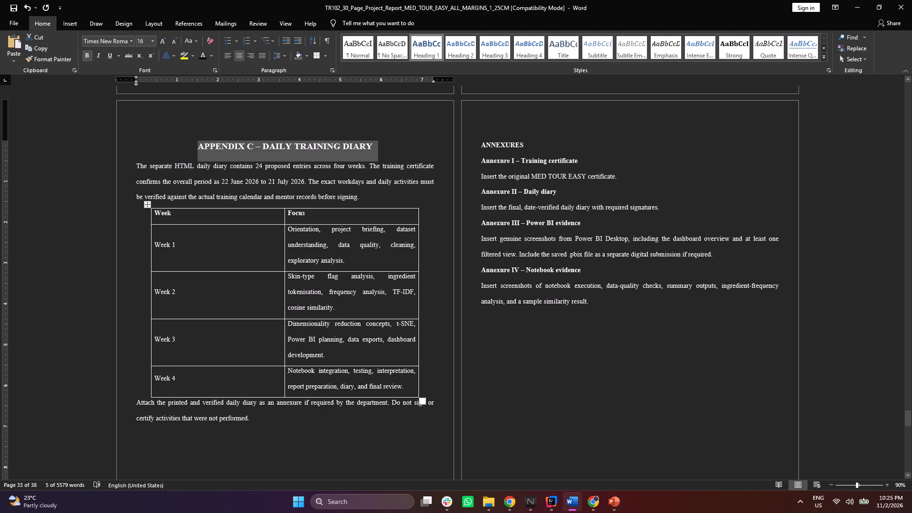
scroll(358, 294, "down", 2)
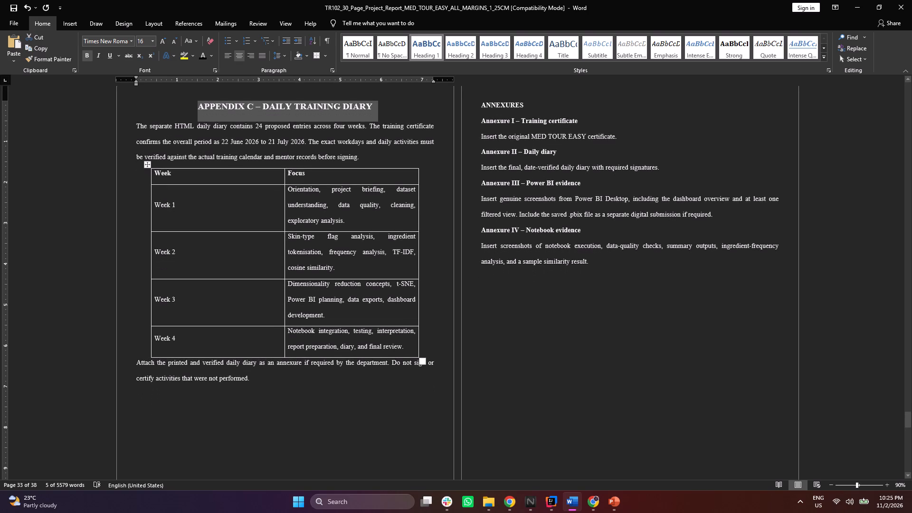
left_click_drag(266, 381, 152, 367)
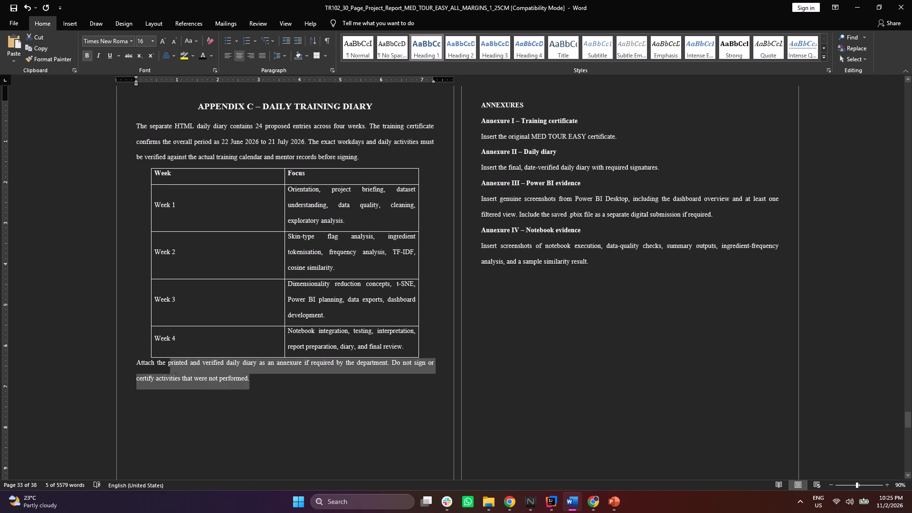
left_click_drag(152, 367, 131, 367)
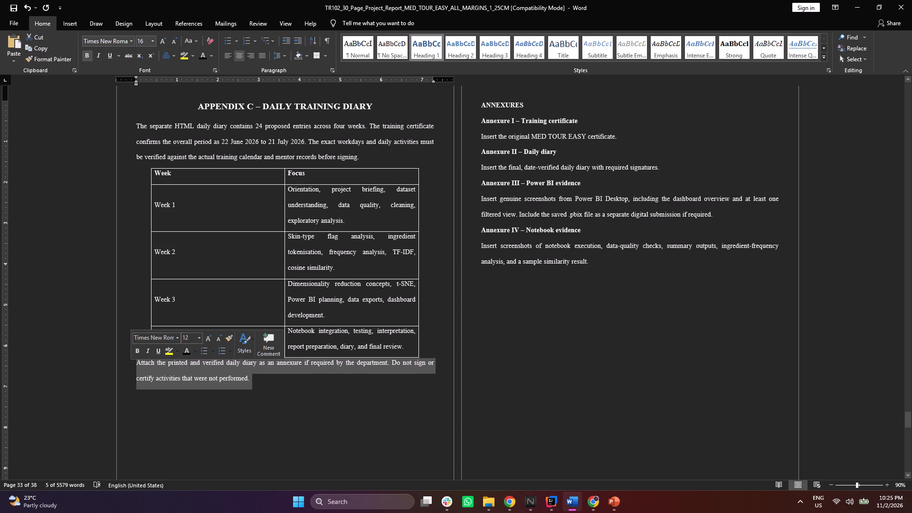
key("BackSpace")
Examine the remaining back matter from the ANNEXURES page through the glossary, submission checklist and project evidence pages.
scroll(516, 192, "up", 3)
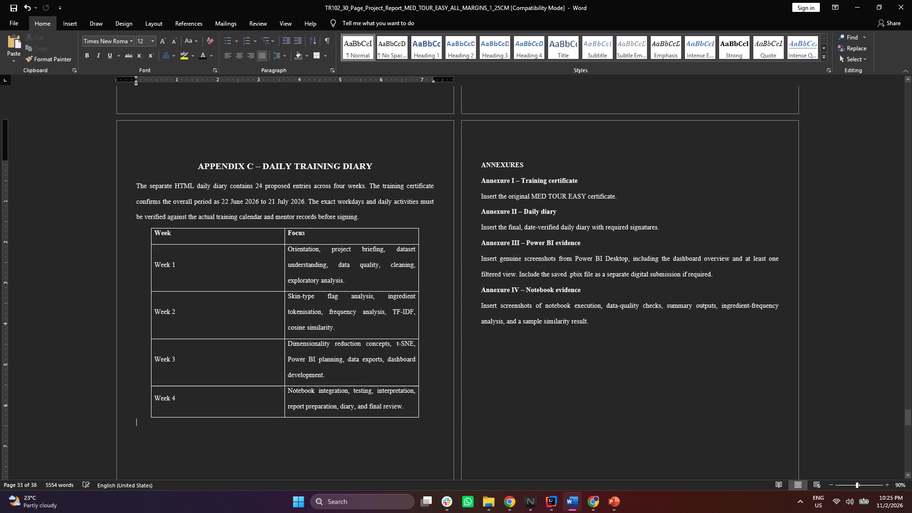
left_click_drag(541, 163, 482, 165)
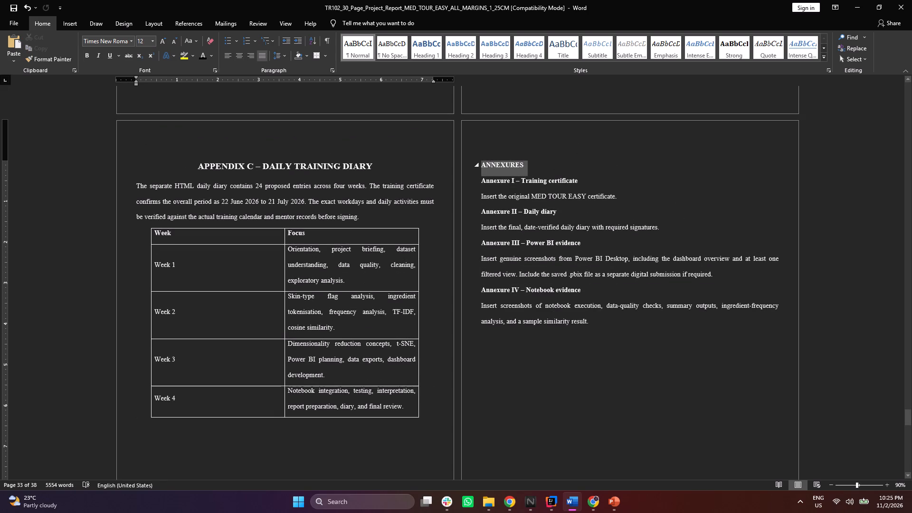
left_click_drag(482, 165, 482, 165)
scroll(601, 366, "down", 6)
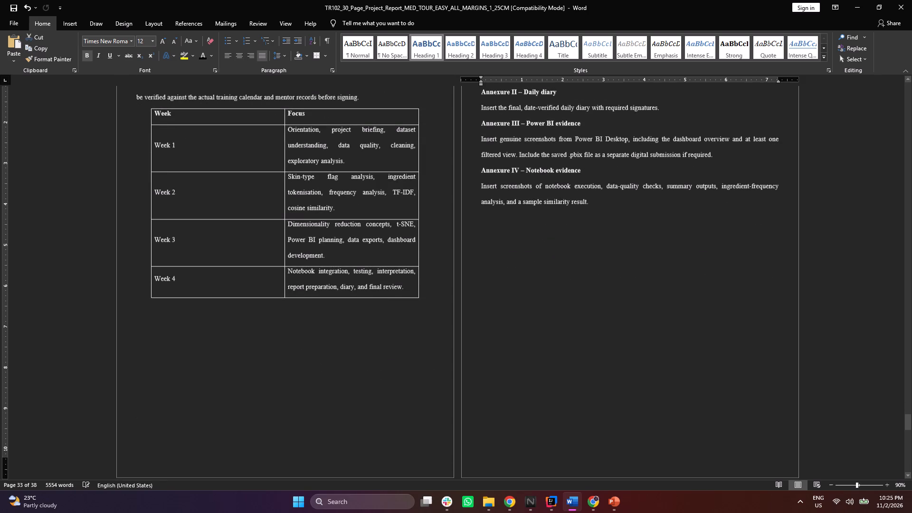
scroll(602, 358, "up", 5)
scroll(617, 322, "down", 8)
scroll(617, 322, "up", 7)
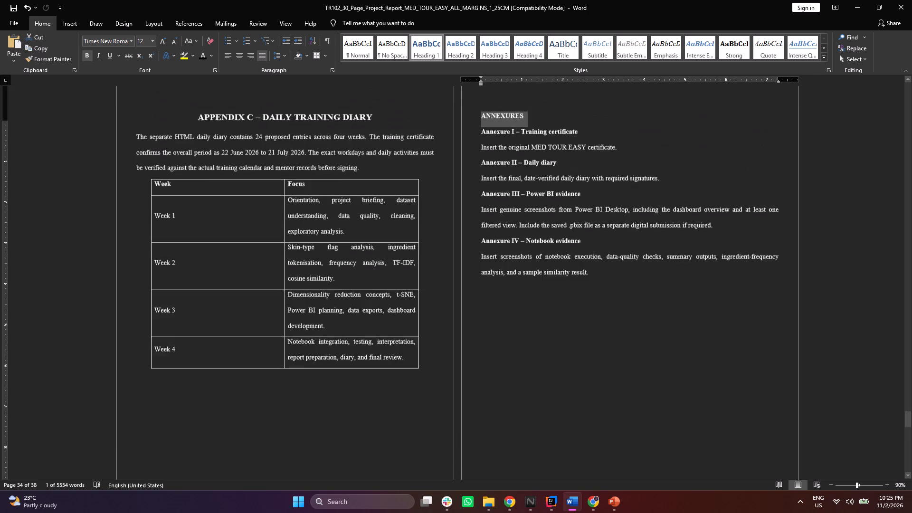
scroll(617, 322, "down", 20)
scroll(617, 322, "down", 1)
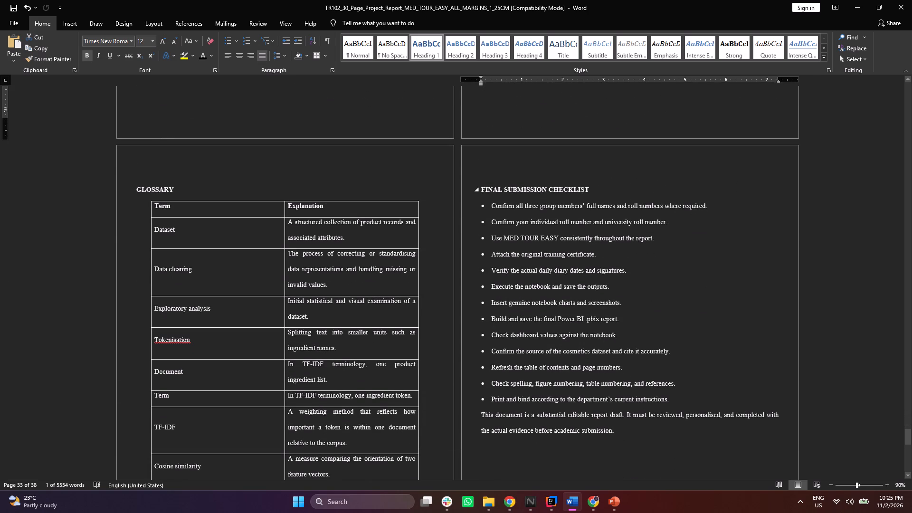
scroll(595, 424, "down", 19)
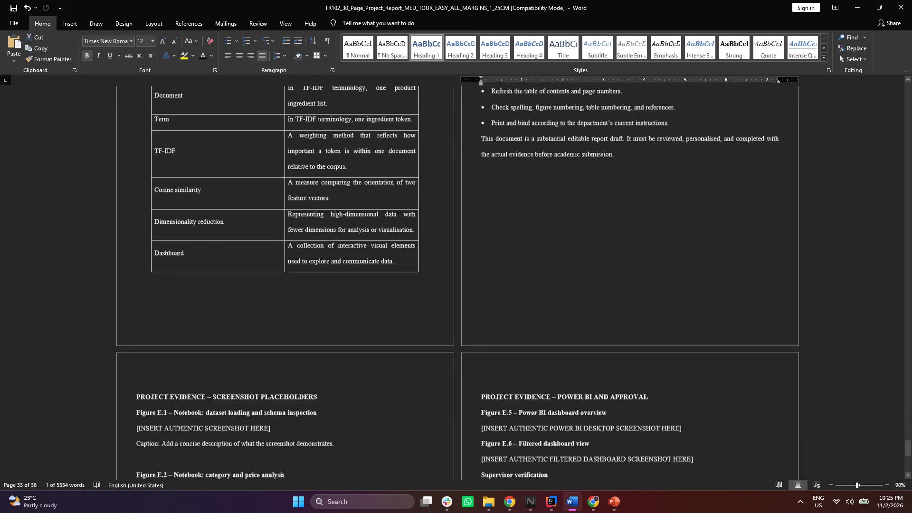
scroll(596, 422, "down", 2)
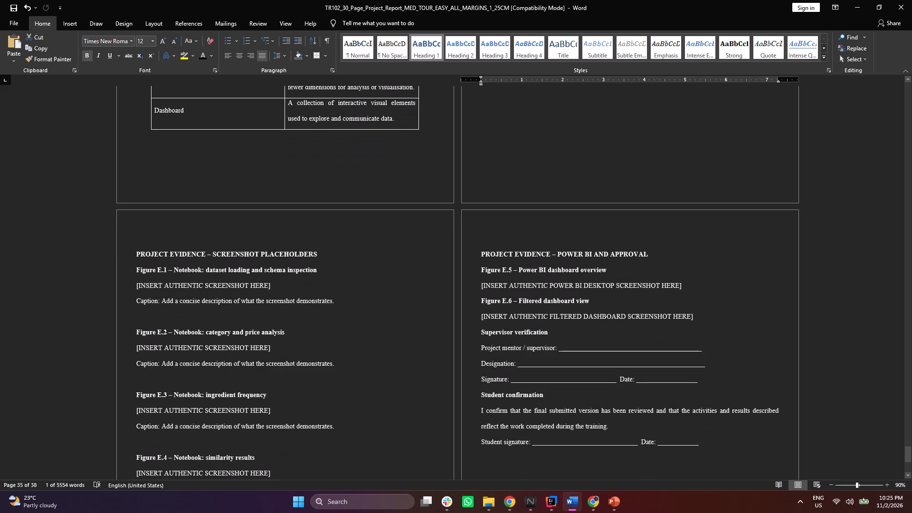
scroll(596, 422, "down", 5)
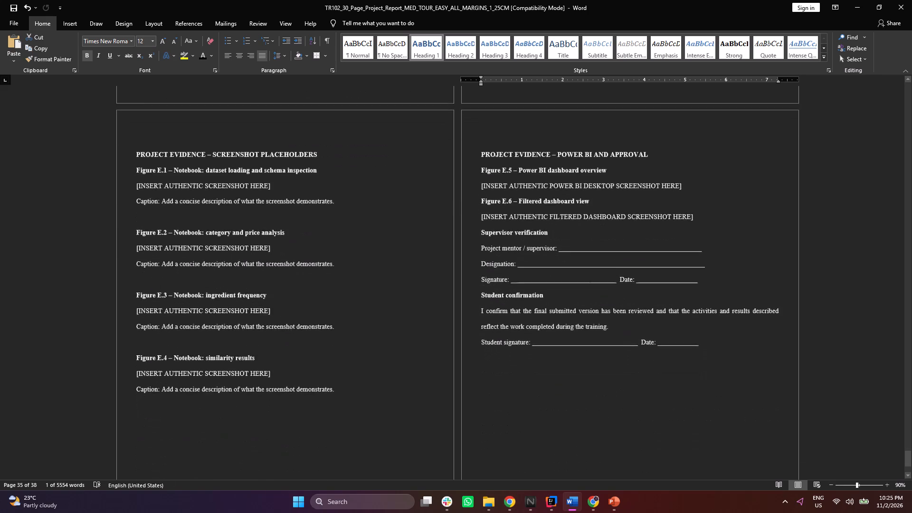
scroll(596, 422, "down", 15)
scroll(596, 422, "down", 7)
Delete the whole FINAL SUBMISSION CHECKLIST section, including its heading, bullets and closing draft note, along with its leftover blank page.
scroll(596, 422, "up", 18)
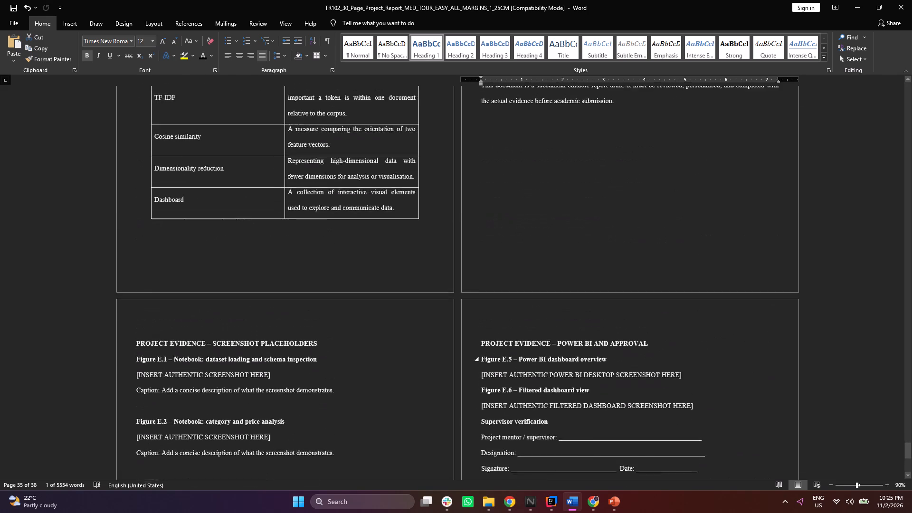
scroll(596, 422, "up", 12)
left_click_drag(624, 395, 480, 223)
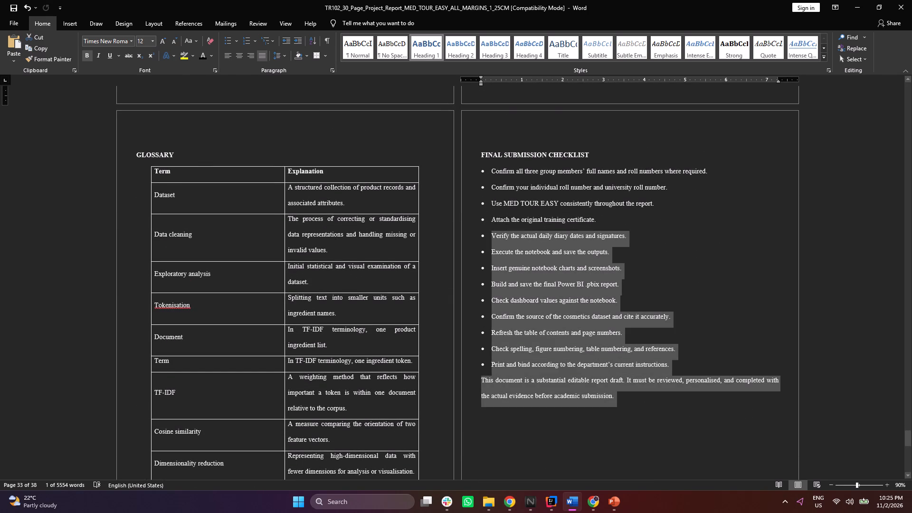
left_click_drag(480, 223, 475, 157)
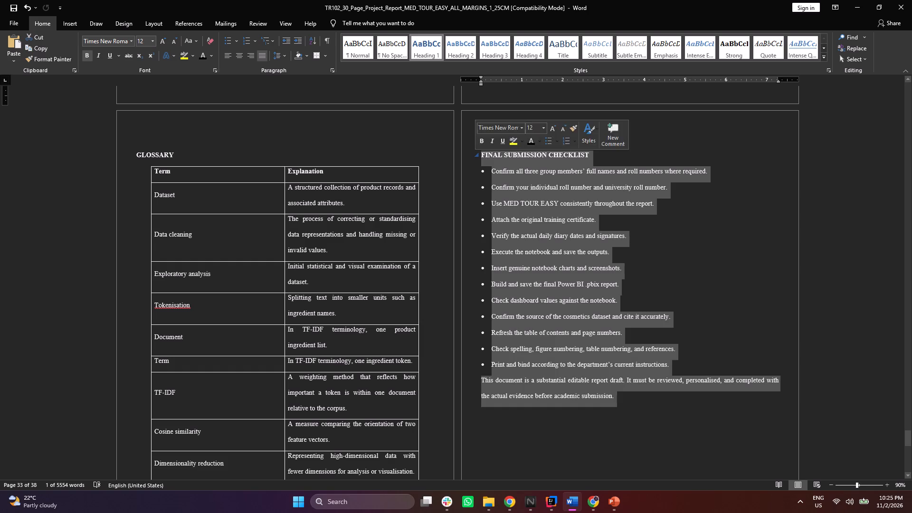
key("BackSpace")
key("BackSpace")
key("Delete")
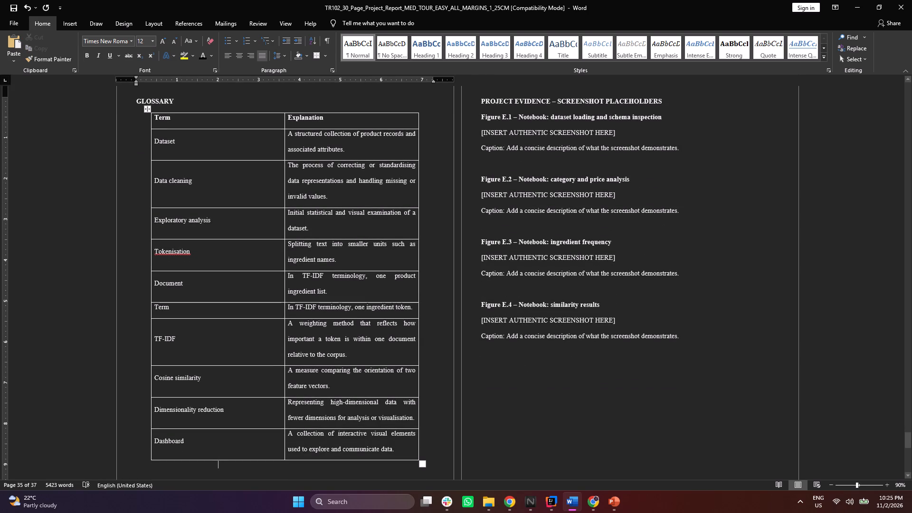
Increase the GLOSSARY heading to 16 pt and centre it.
scroll(347, 297, "down", 1)
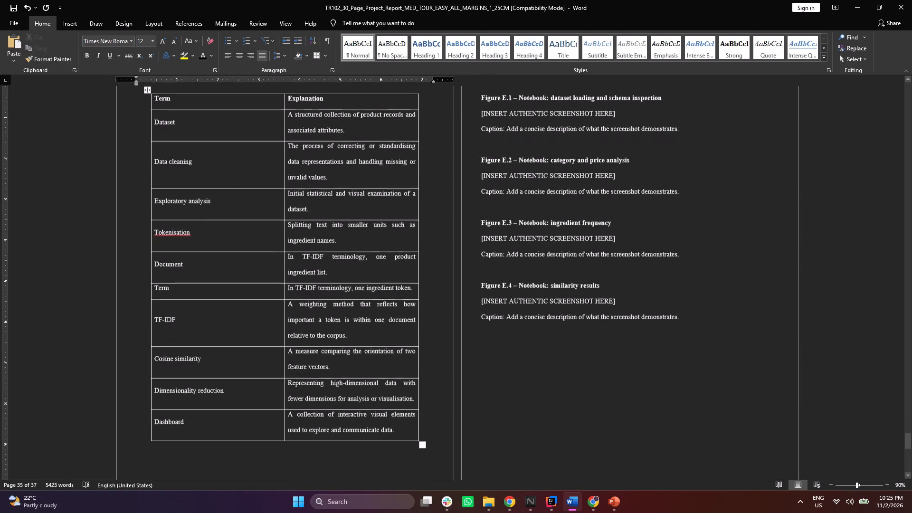
scroll(305, 354, "up", 6)
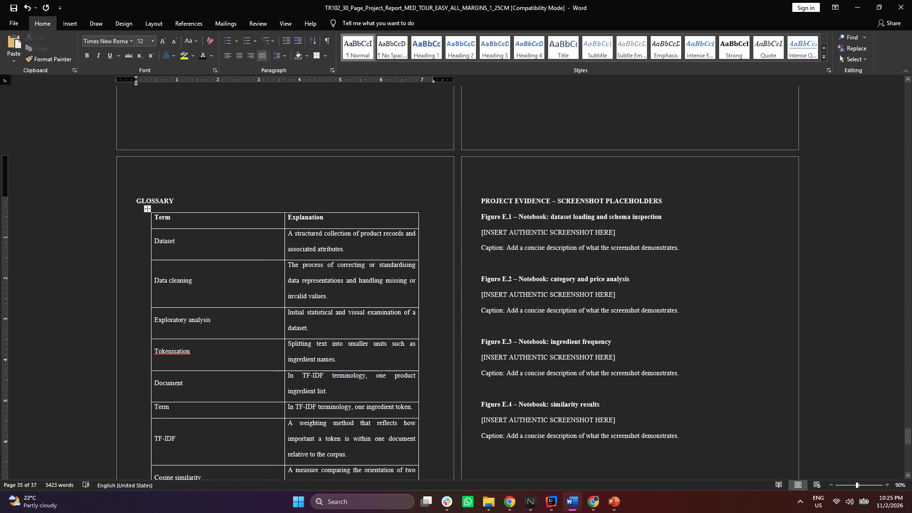
left_click_drag(195, 205, 127, 188)
double_click(161, 41)
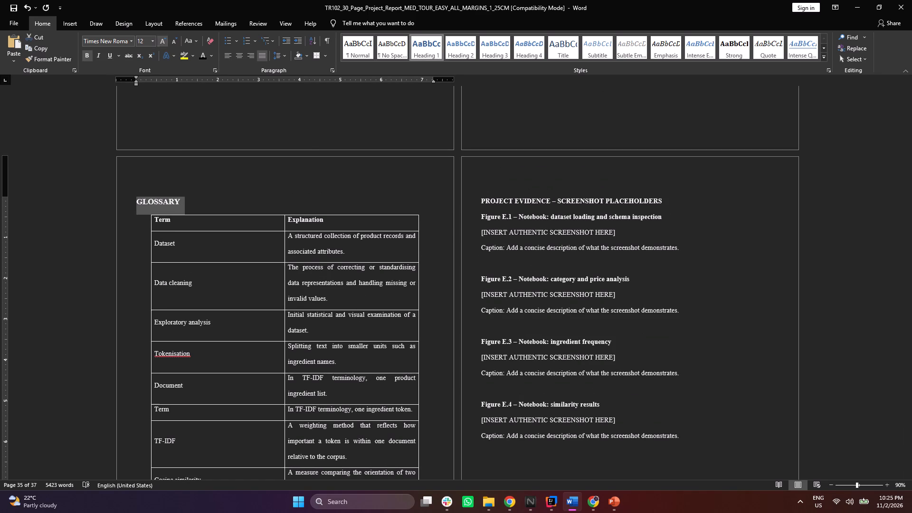
left_click(242, 58)
Examine the PROJECT EVIDENCE pages with the screenshot placeholders and the Power BI and approval section at the report's end.
scroll(326, 250, "down", 3)
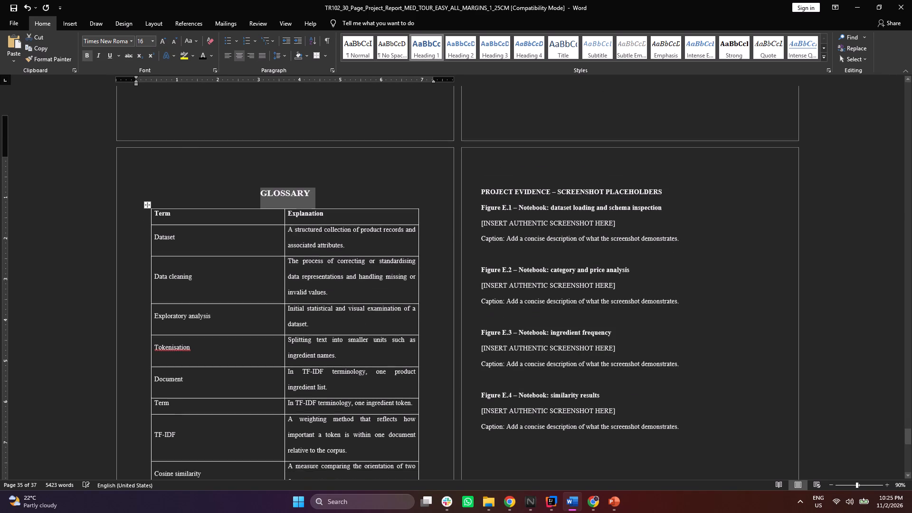
scroll(326, 250, "down", 12)
scroll(359, 324, "down", 15)
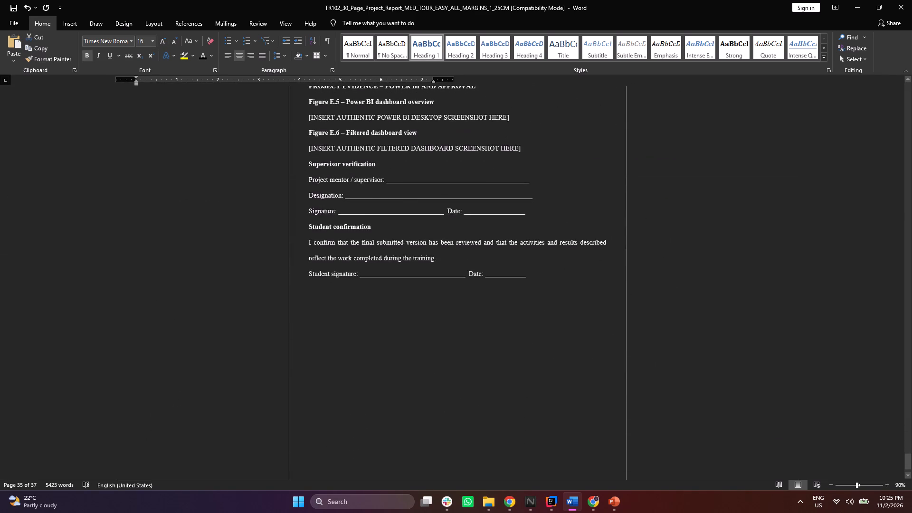
scroll(451, 300, "up", 4)
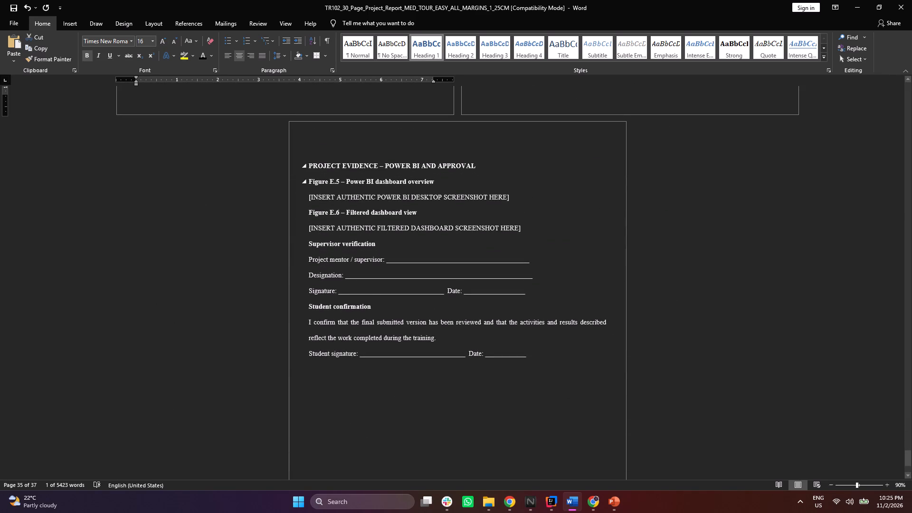
scroll(506, 293, "up", 5)
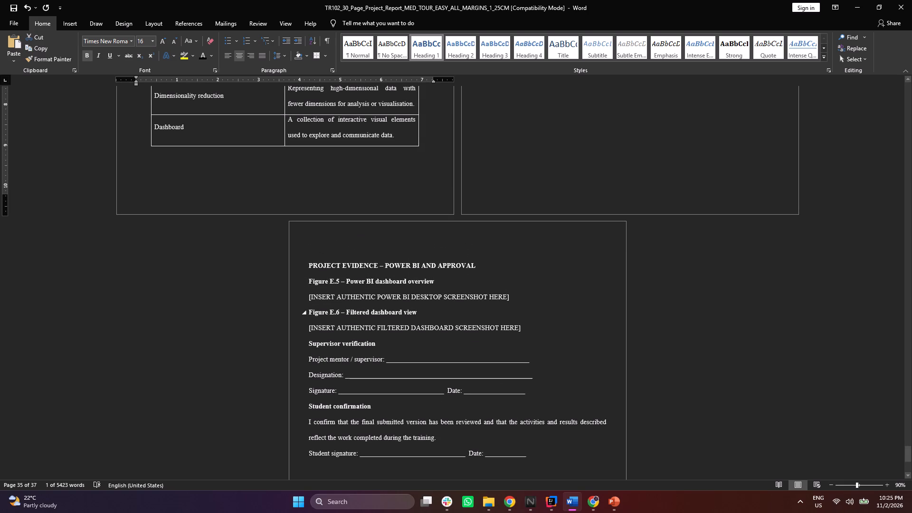
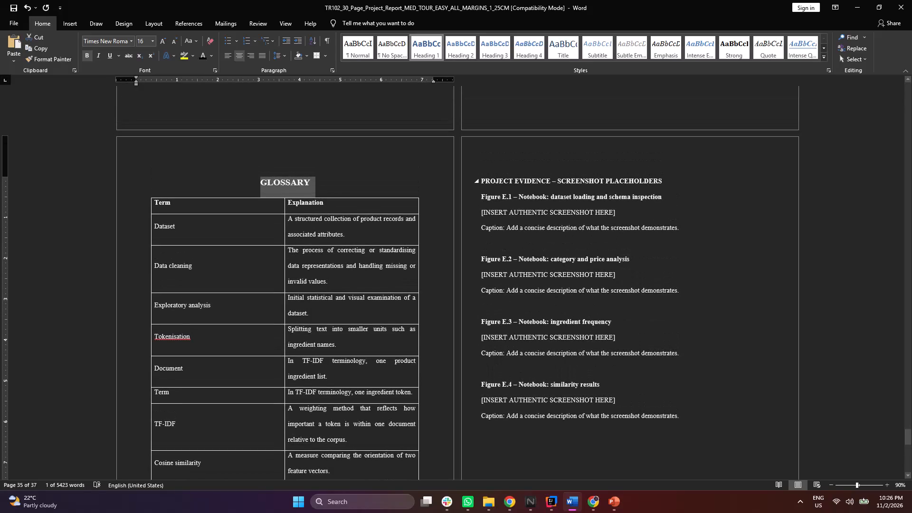
Delete both PROJECT EVIDENCE sections, from the screenshot placeholders through the Power BI and approval content, along with the leftover blank page.
left_click_drag(482, 178, 573, 456)
scroll(573, 456, "down", 19)
scroll(573, 456, "down", 4)
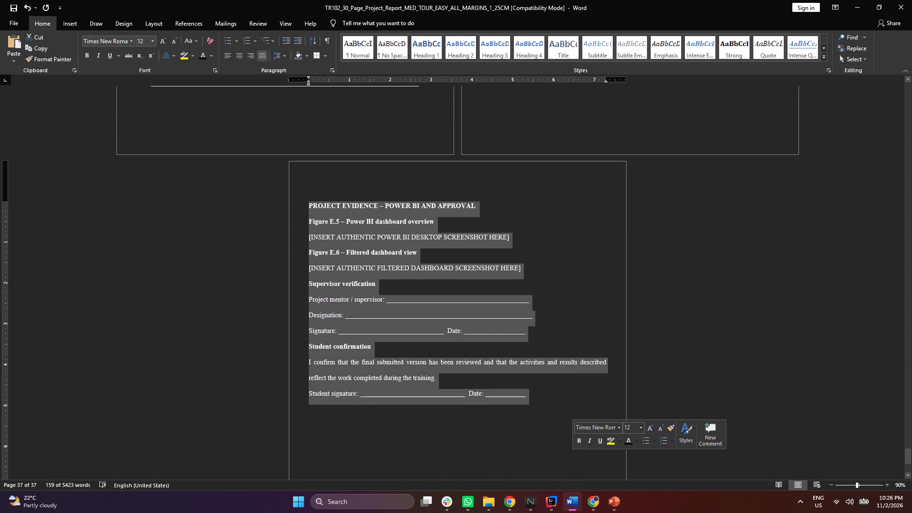
key("BackSpace")
key("BackSpace")
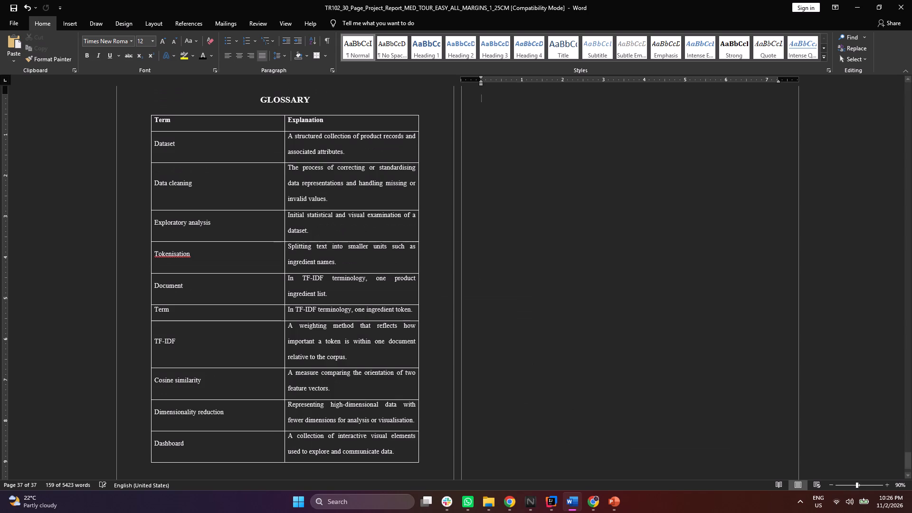
key("BackSpace")
Delete the whole ANNEXURES section, including Annexures I to IV, and remove its blank page so the GLOSSARY follows Appendix C.
scroll(573, 456, "up", 5)
scroll(577, 352, "up", 12)
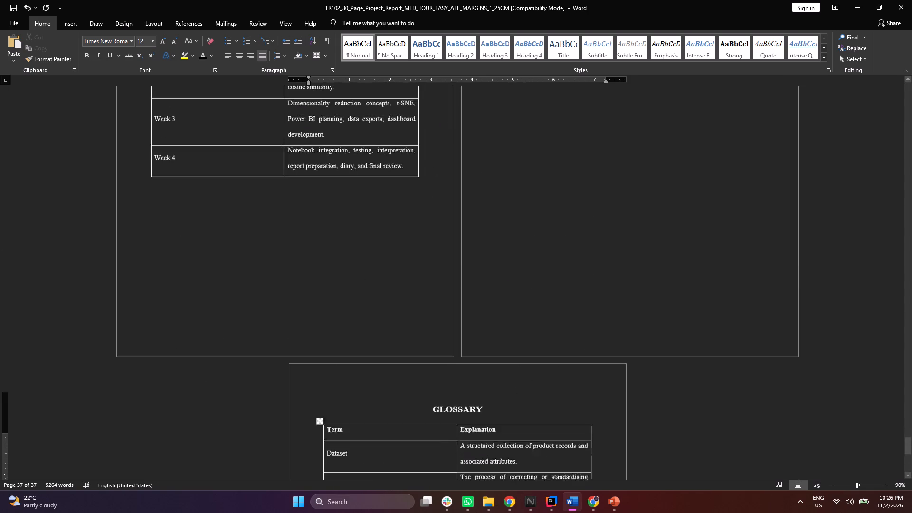
scroll(576, 350, "up", 8)
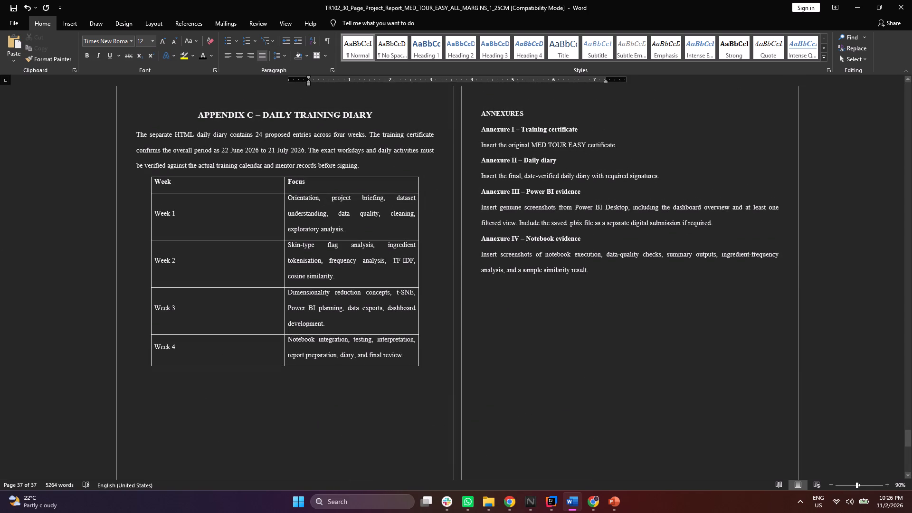
left_click_drag(482, 115, 489, 119)
left_click_drag(489, 119, 627, 269)
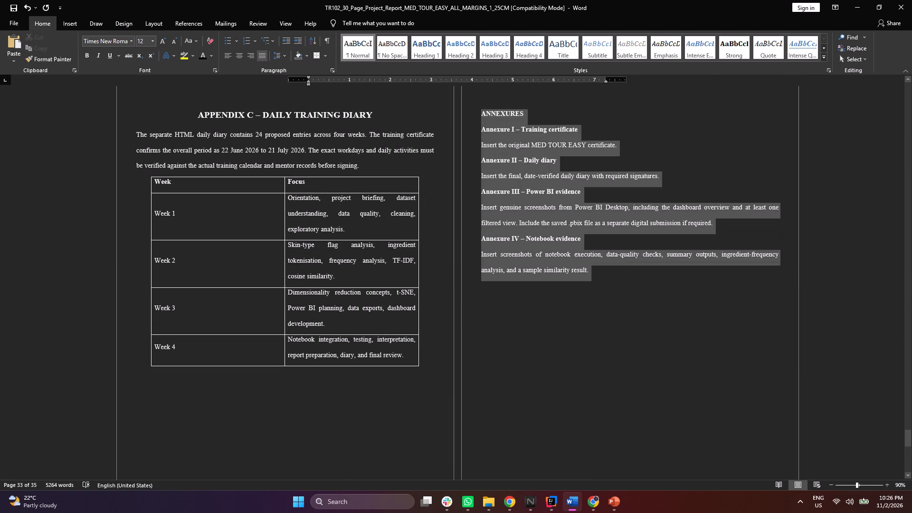
key("BackSpace")
key("BackSpace")
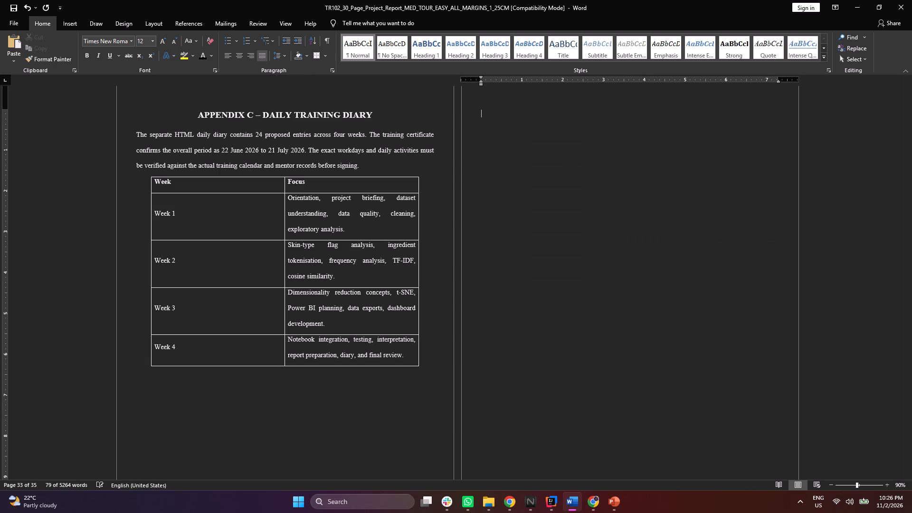
key("Delete")
scroll(627, 269, "up", 4)
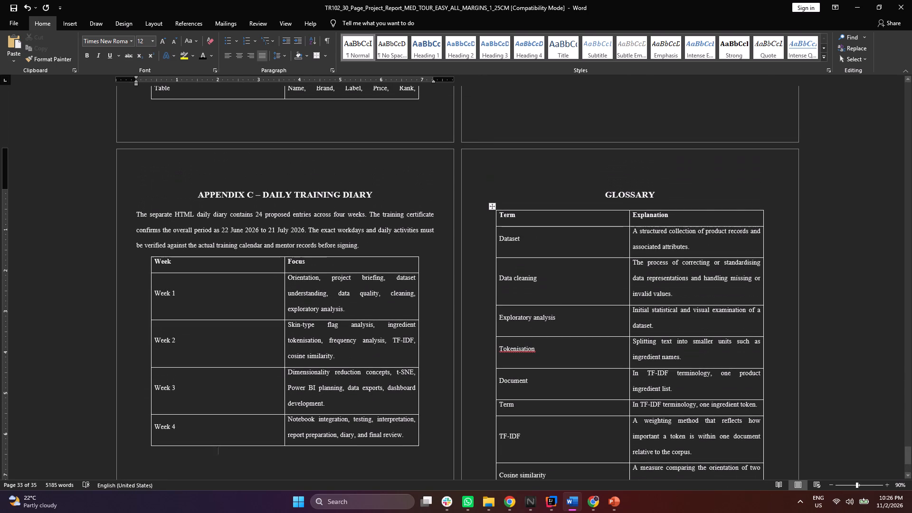
Reduce the line spacing of the whole B.3 Suggested visuals table in Appendix B so it fits on one page.
scroll(627, 269, "down", 7)
scroll(428, 301, "down", 5)
scroll(423, 312, "up", 7)
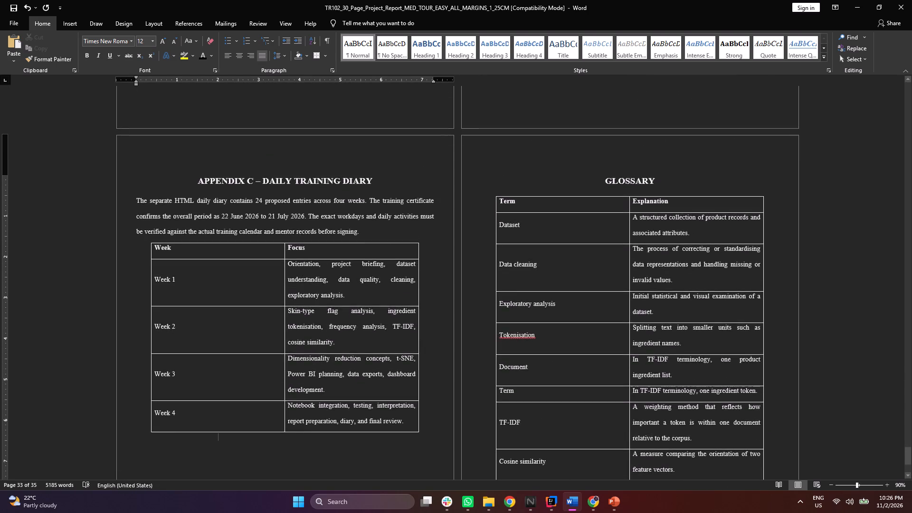
scroll(422, 312, "up", 7)
scroll(422, 312, "up", 17)
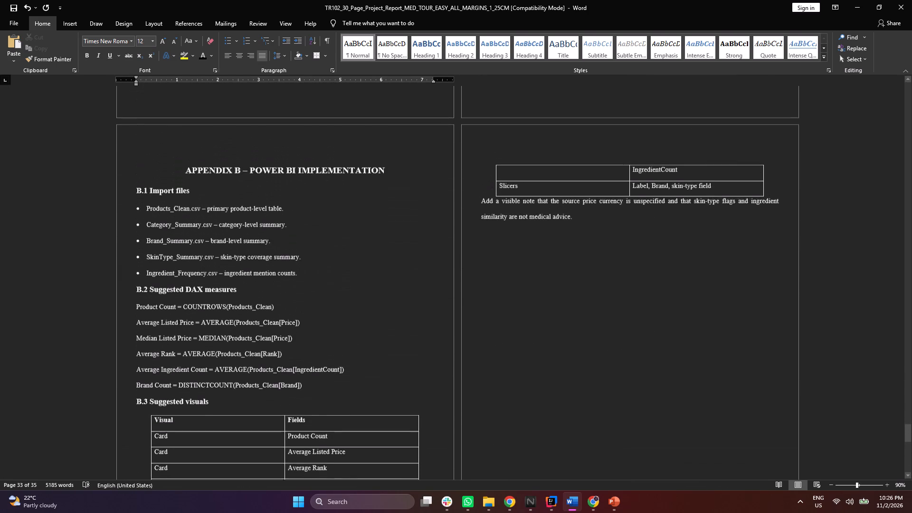
scroll(422, 312, "up", 5)
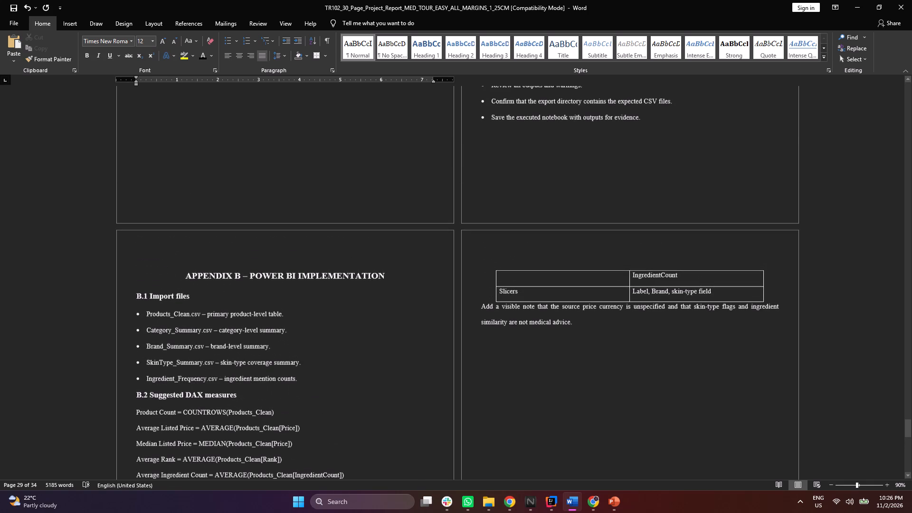
scroll(149, 297, "down", 6)
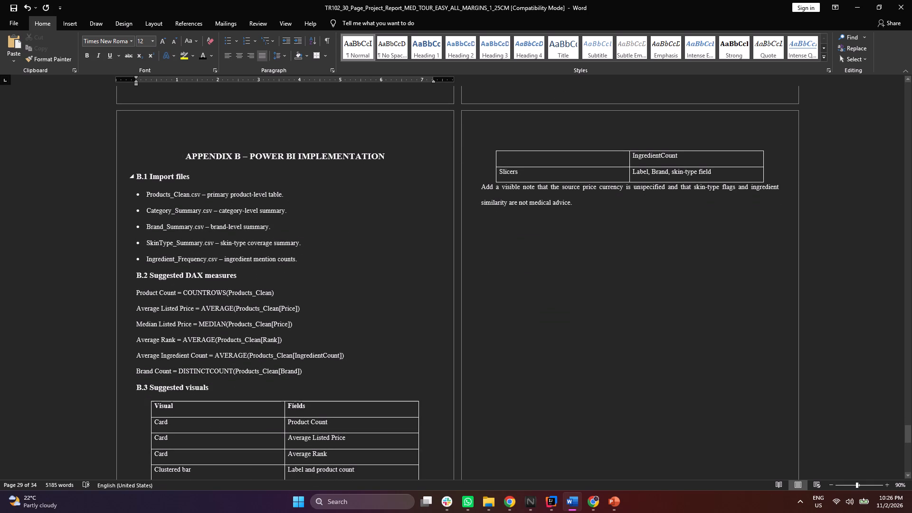
scroll(200, 231, "down", 5)
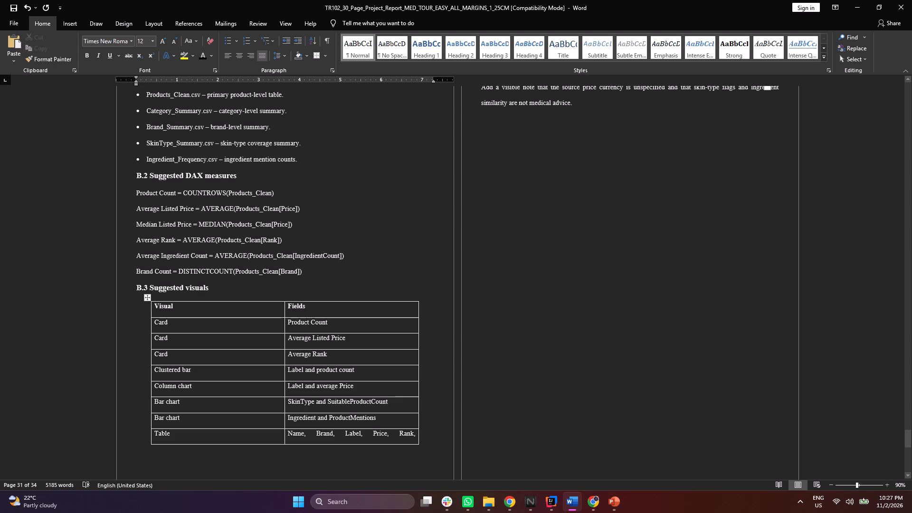
left_click_drag(260, 318, 263, 308)
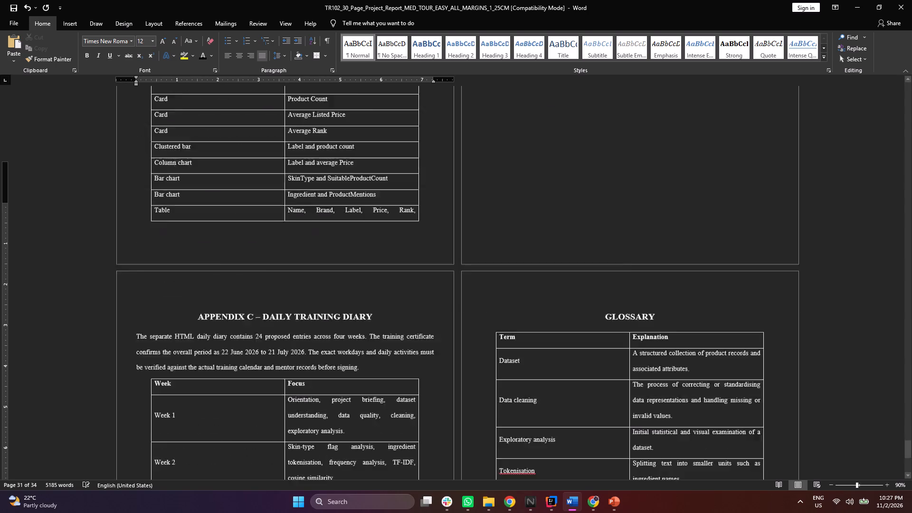
scroll(267, 317, "up", 6)
scroll(315, 302, "up", 5)
scroll(491, 316, "up", 8)
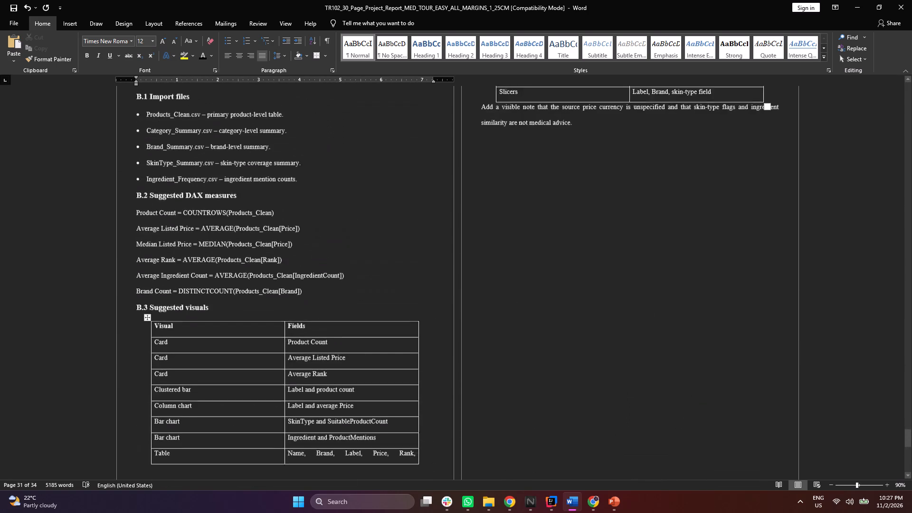
scroll(527, 304, "up", 5)
scroll(591, 304, "down", 6)
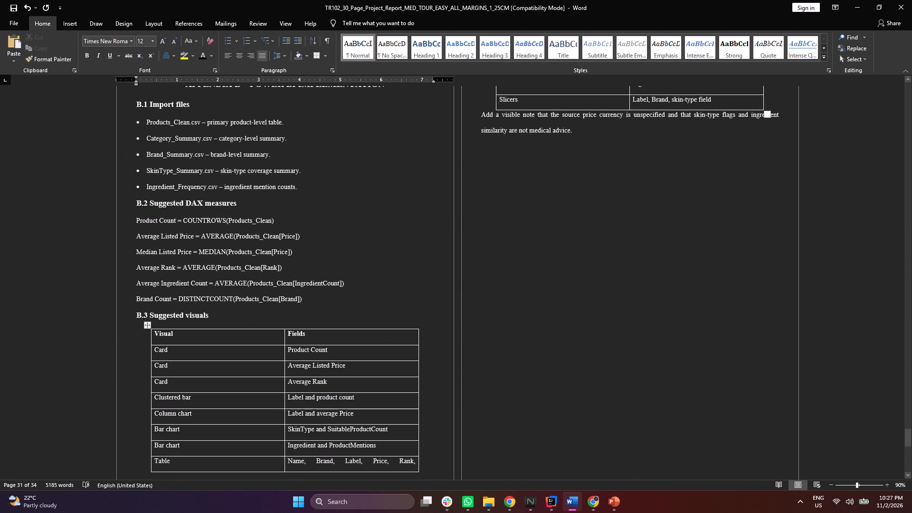
left_click(221, 348)
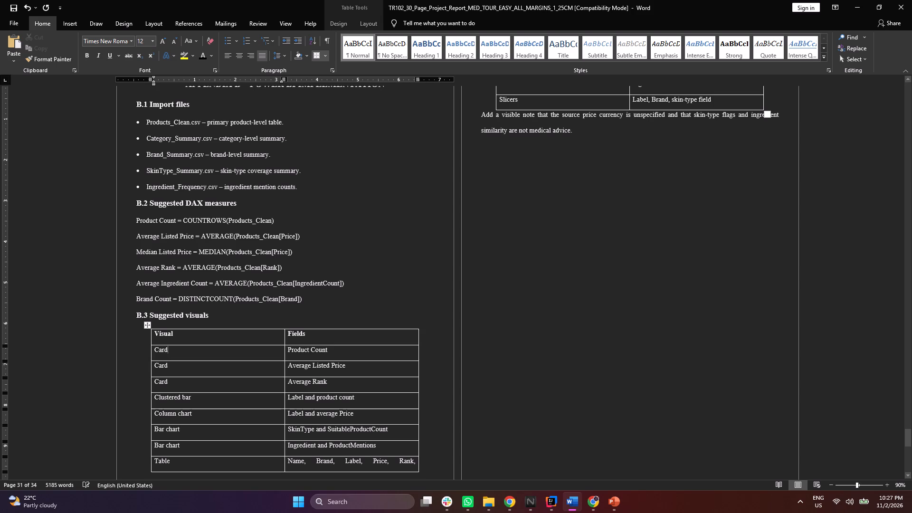
left_click_drag(155, 331, 406, 459)
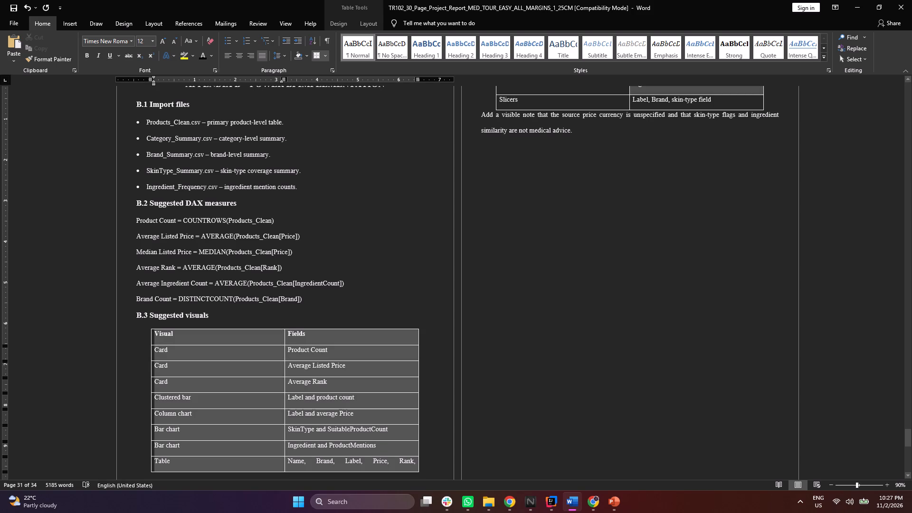
left_click_drag(406, 459, 716, 98)
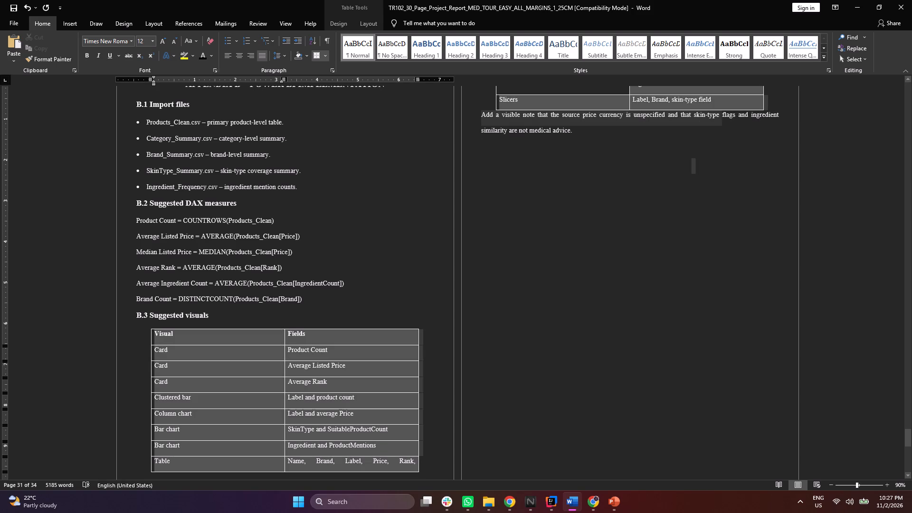
left_click_drag(716, 98, 712, 101)
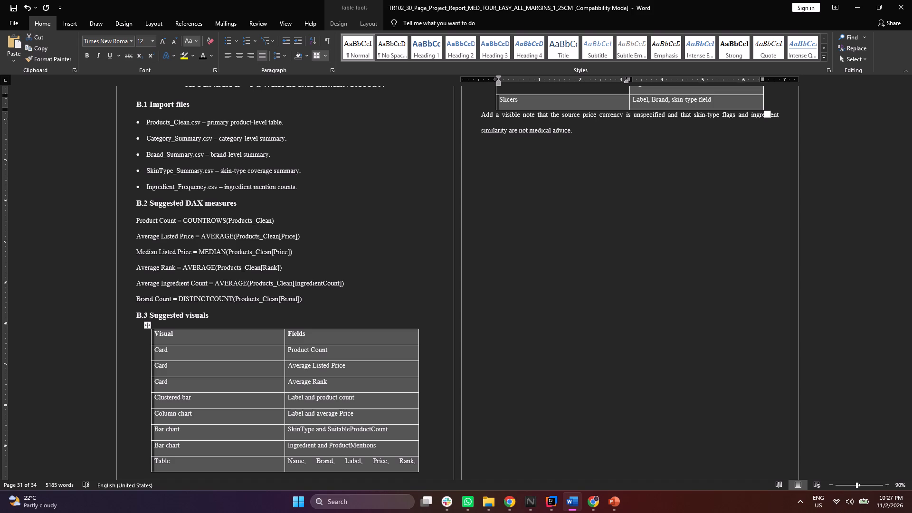
left_click(286, 54)
left_click(288, 86)
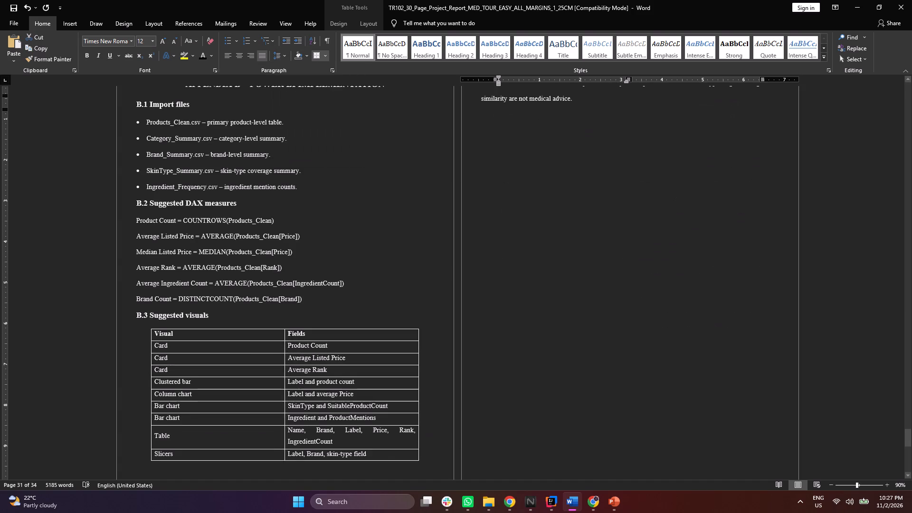
Narrow the Visual column of the B.3 table so the Table row's field list fits on a single line.
scroll(398, 293, "up", 5)
scroll(398, 293, "down", 7)
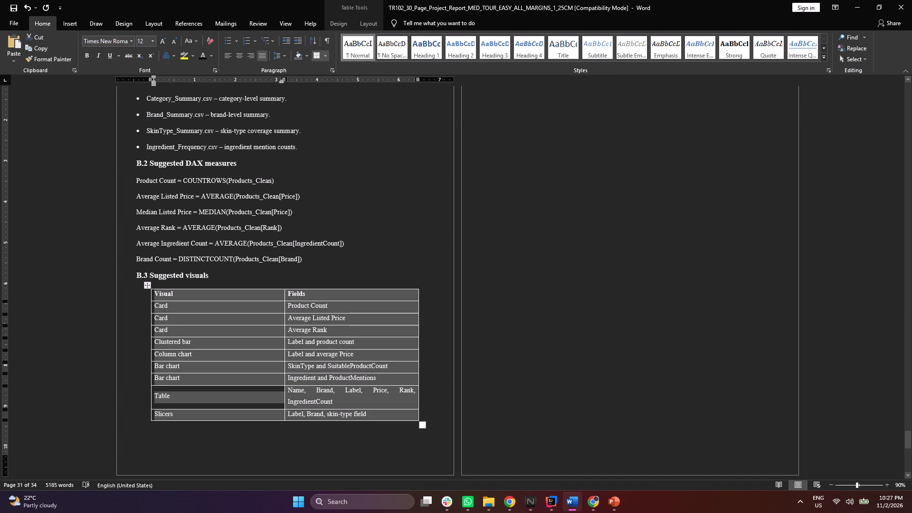
left_click(361, 398)
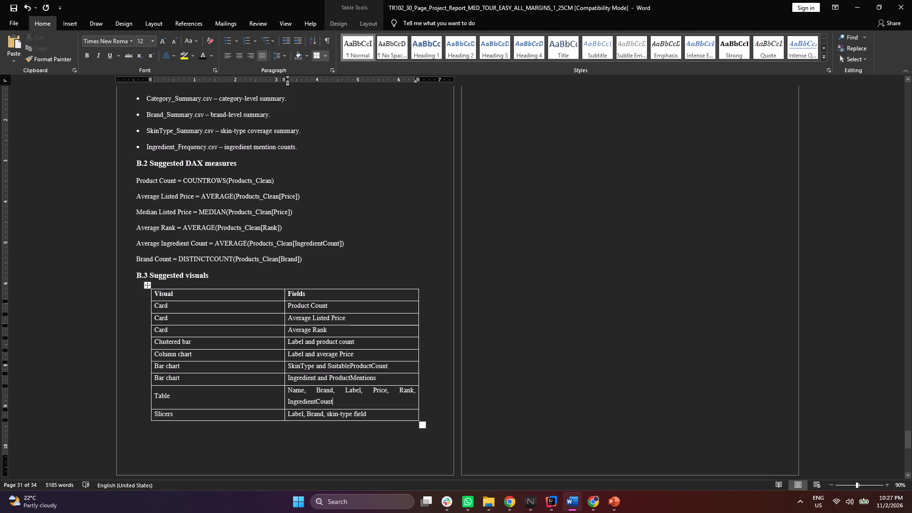
left_click_drag(285, 322, 248, 322)
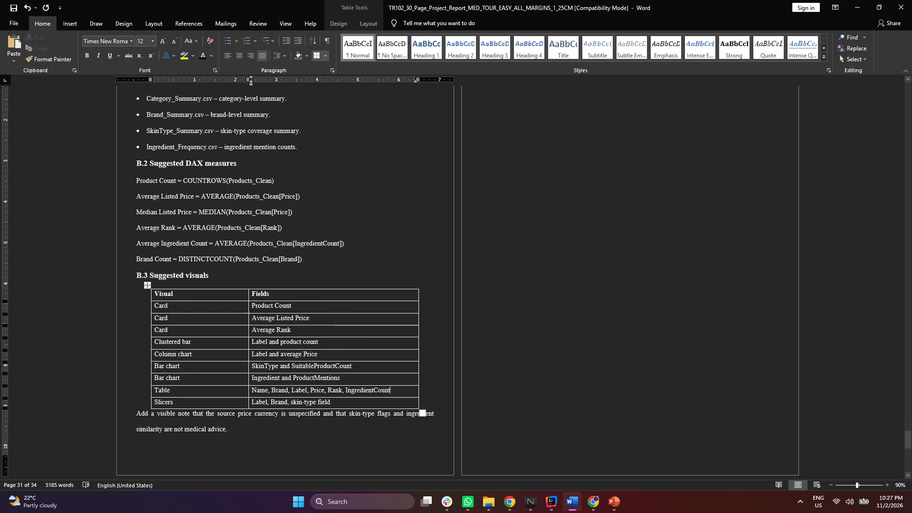
Remove the blank page and the empty line between Appendix B's closing note and the APPENDIX C heading.
scroll(447, 332, "up", 5)
scroll(447, 332, "down", 7)
left_click(613, 297)
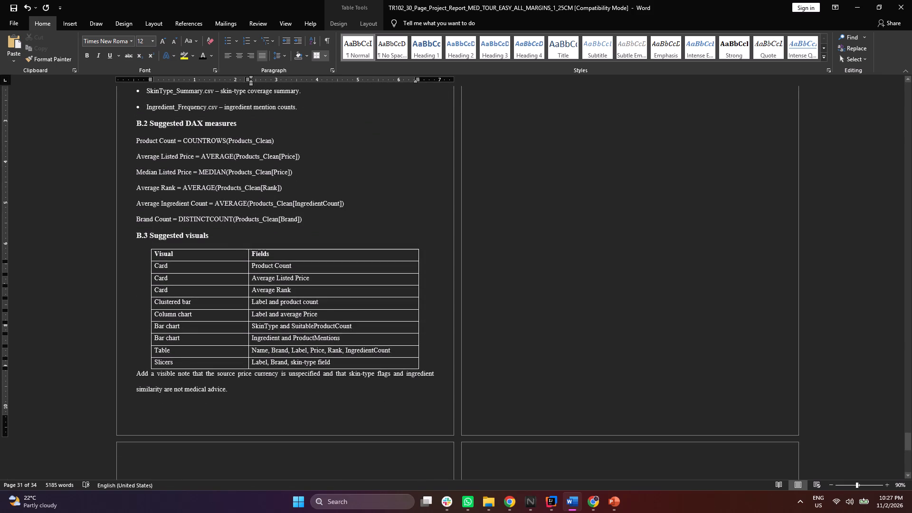
key("BackSpace")
scroll(613, 297, "up", 2)
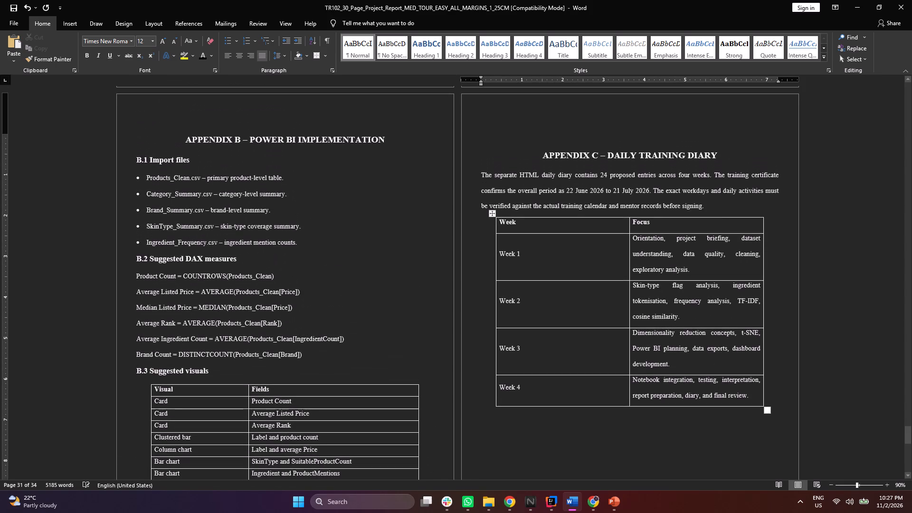
key("BackSpace")
scroll(469, 301, "down", 5)
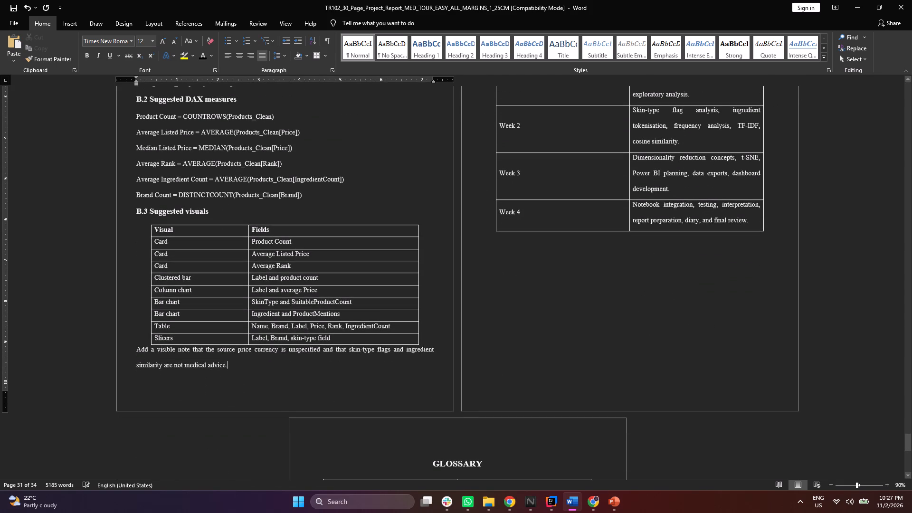
Examine the report backwards from the appendices through the references, Chapter 6 and Chapter 5 to section 4.10 Maintenance.
scroll(353, 351, "up", 12)
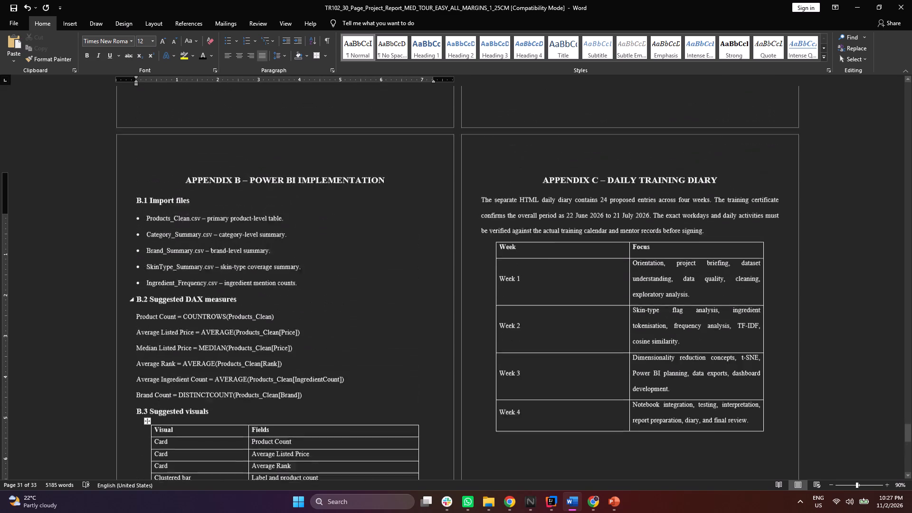
scroll(353, 354, "up", 6)
scroll(377, 401, "up", 17)
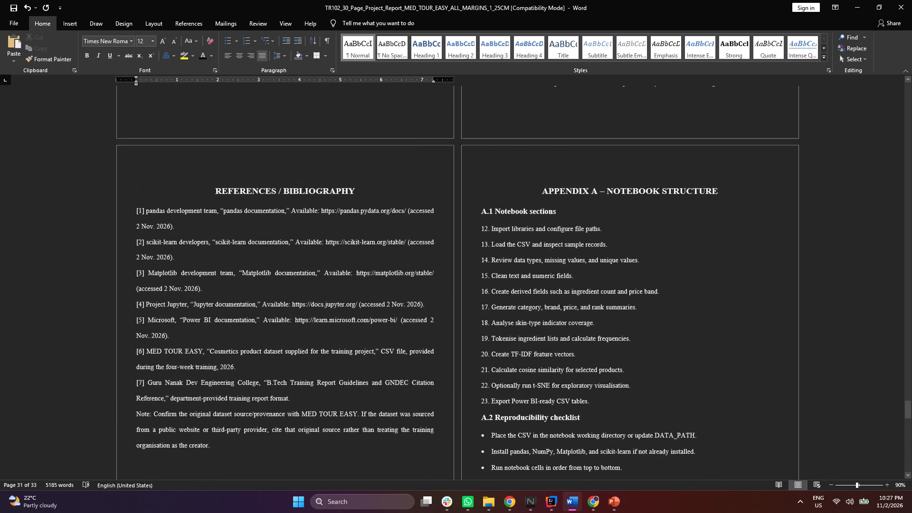
scroll(385, 427, "up", 9)
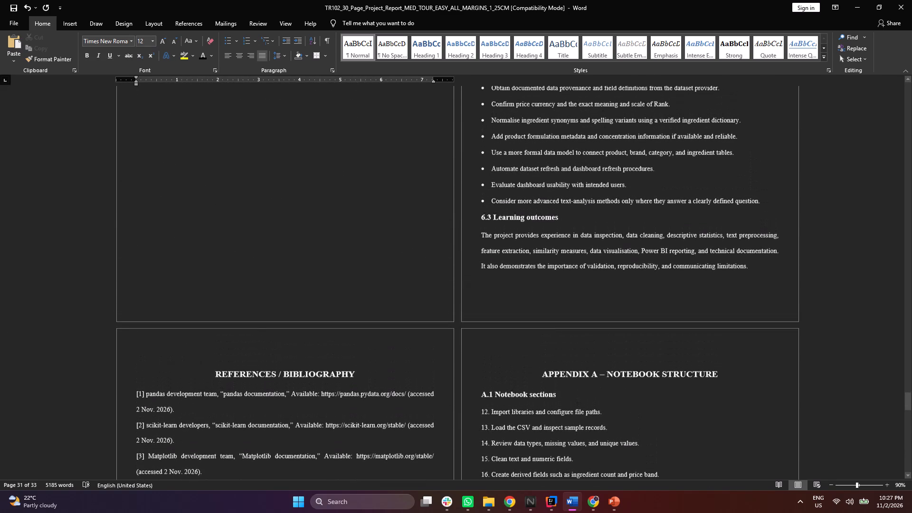
scroll(385, 427, "up", 16)
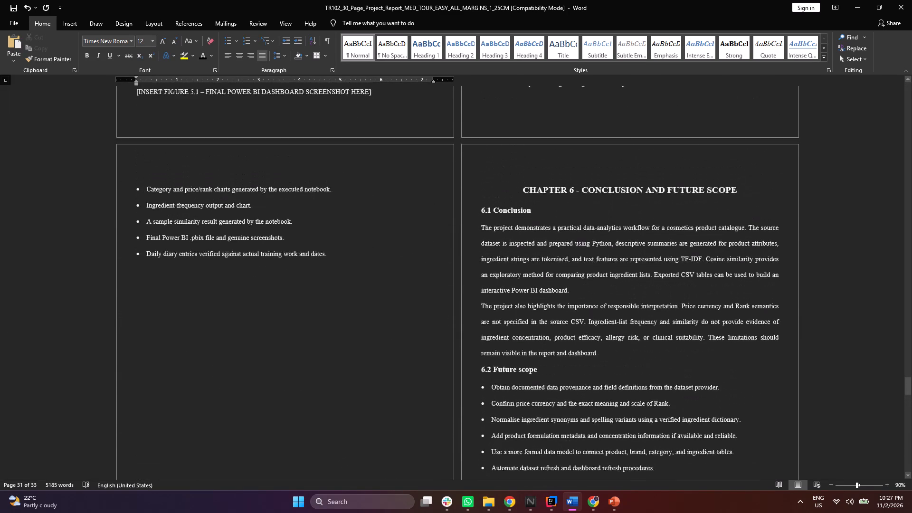
scroll(385, 427, "up", 8)
scroll(385, 427, "up", 16)
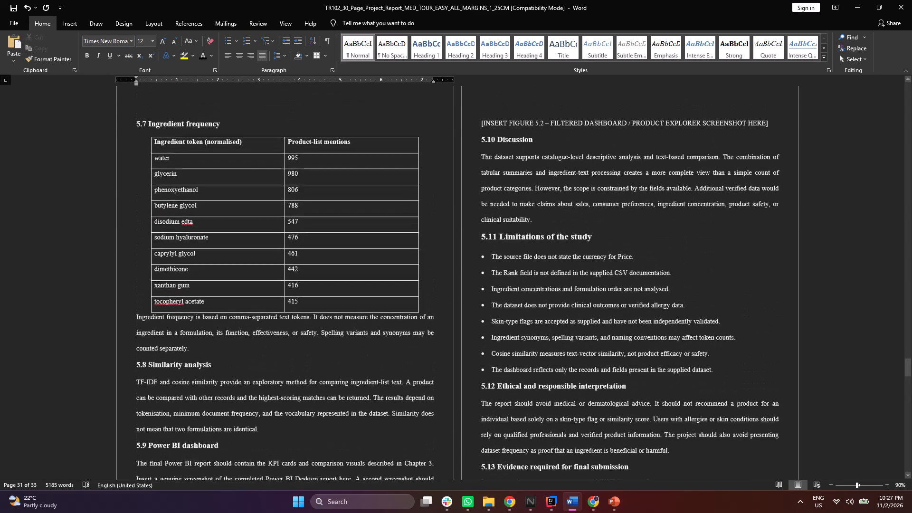
scroll(385, 427, "up", 20)
scroll(385, 427, "up", 19)
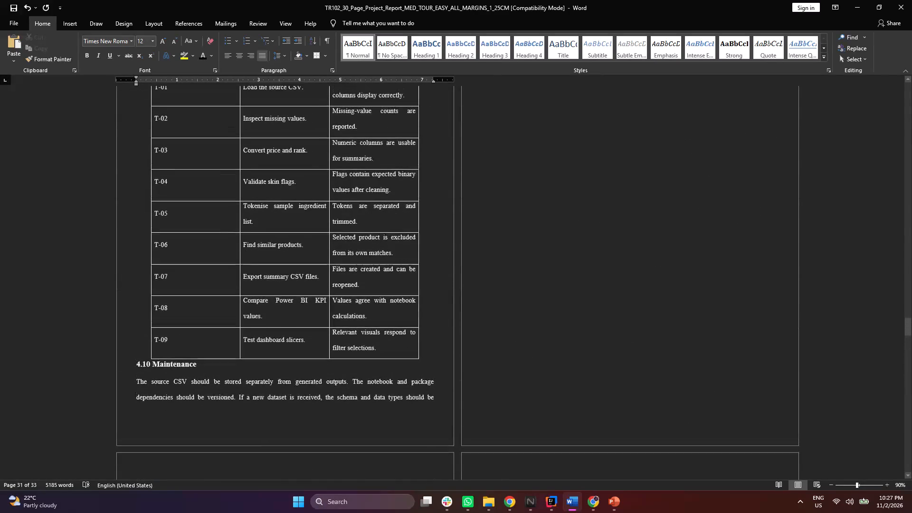
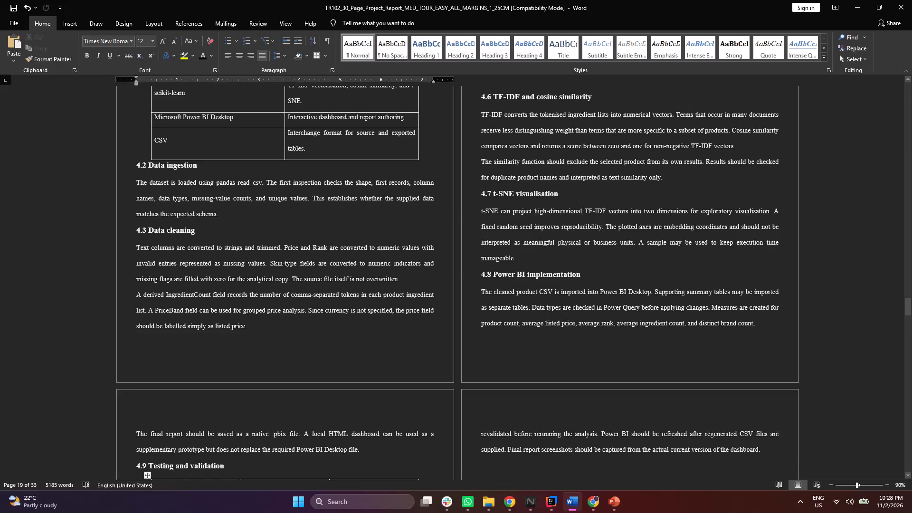
Examine the report backwards from section 4.8 through the Chapter 4 opening to the tables and sections of Chapter 3.
scroll(382, 267, "up", 6)
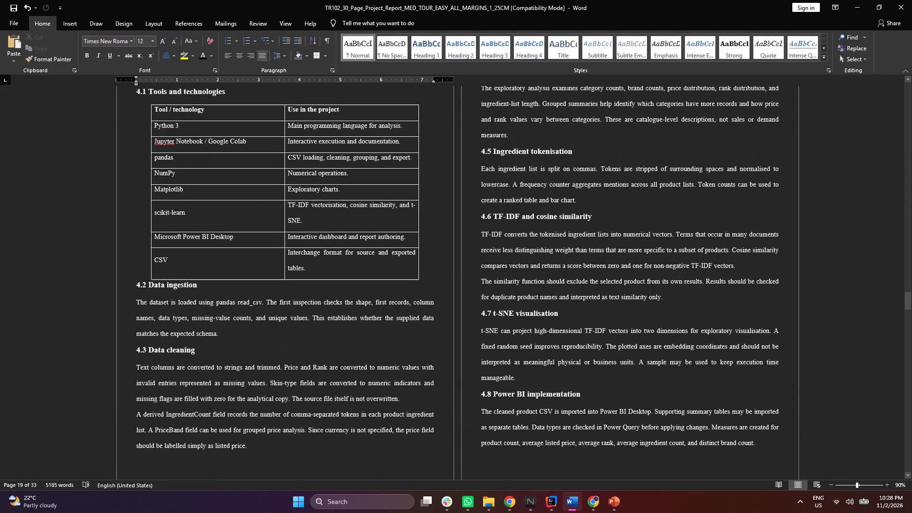
scroll(382, 267, "up", 10)
scroll(406, 308, "down", 3)
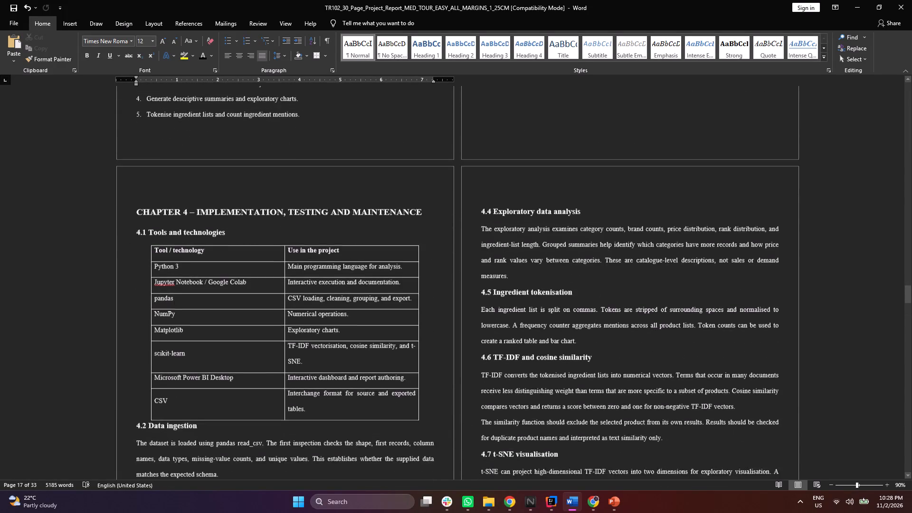
scroll(406, 306, "down", 7)
scroll(870, 252, "up", 5)
scroll(678, 214, "up", 7)
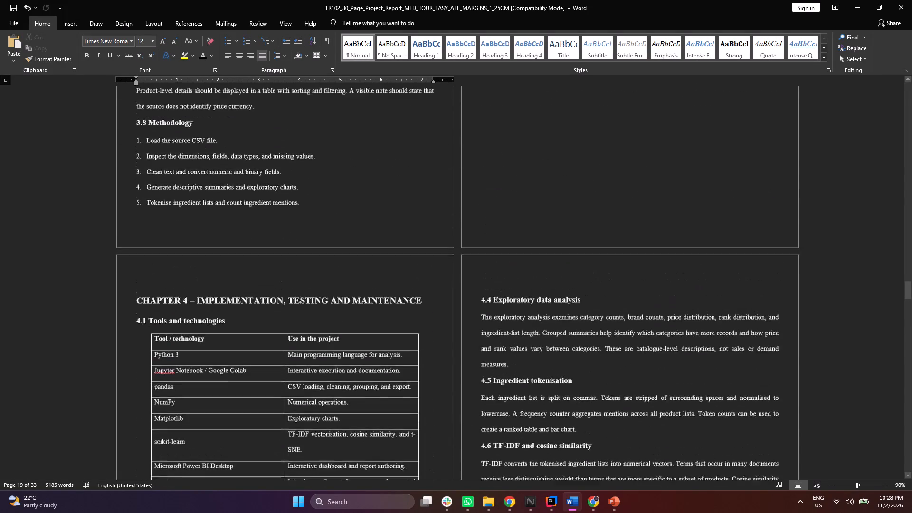
scroll(678, 214, "up", 19)
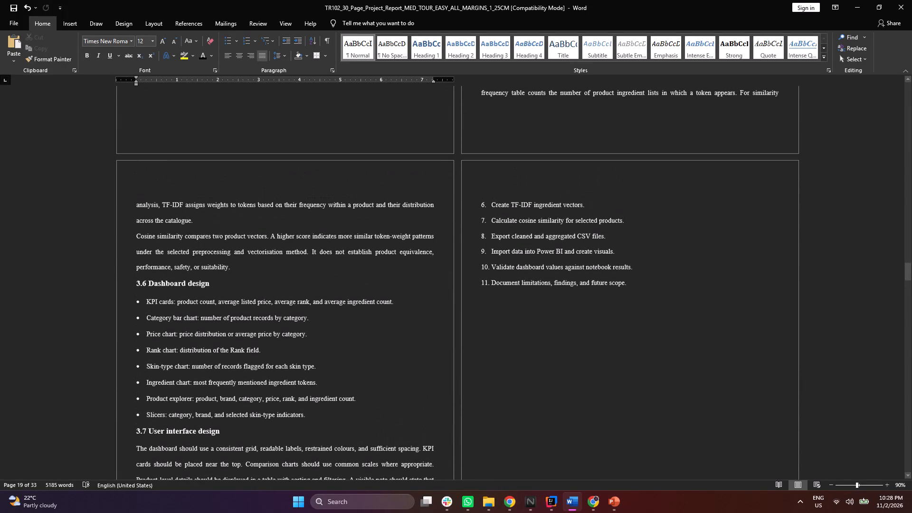
scroll(357, 310, "up", 12)
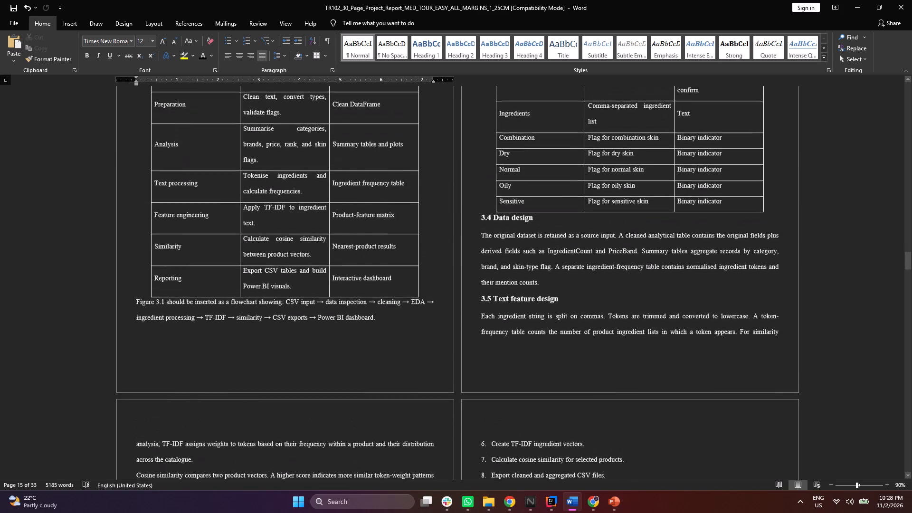
scroll(375, 314, "up", 12)
scroll(399, 326, "down", 5)
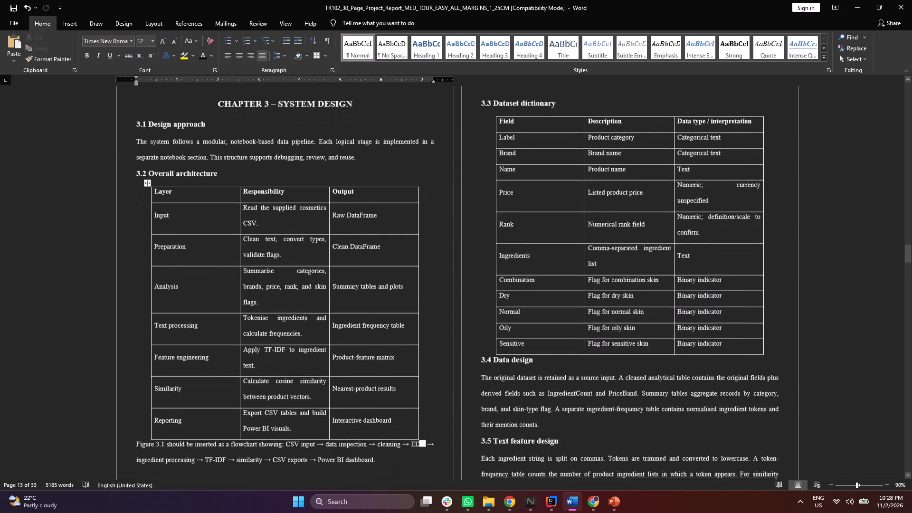
scroll(399, 326, "down", 17)
scroll(470, 311, "down", 3)
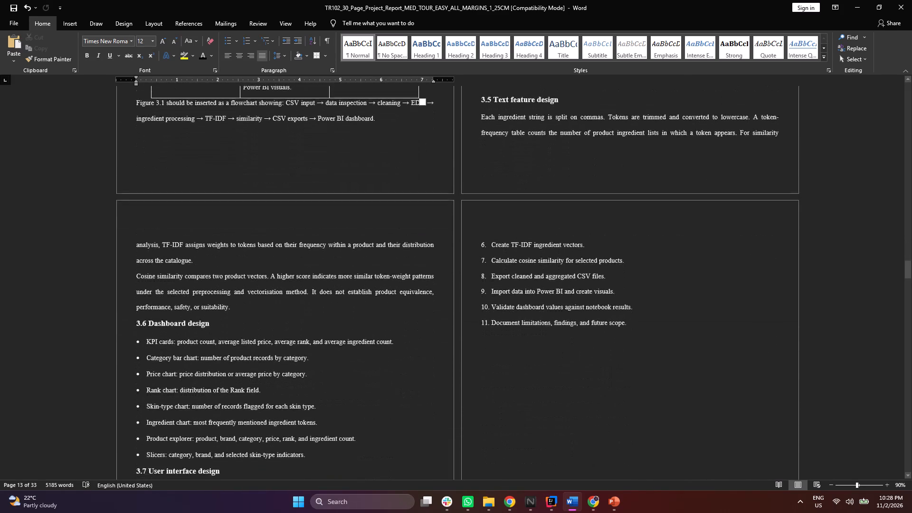
scroll(480, 313, "down", 4)
left_click(605, 228)
scroll(605, 228, "down", 2, "alt")
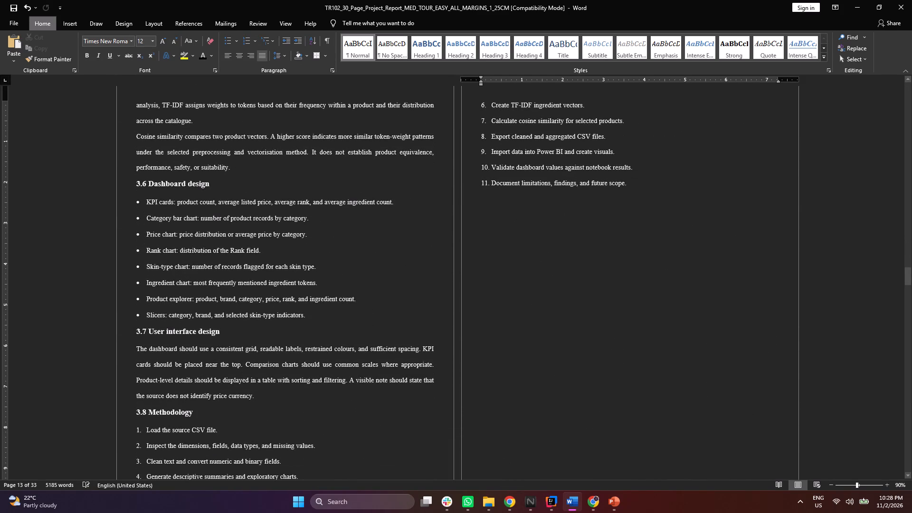
scroll(605, 228, "down", 1, "alt")
scroll(605, 228, "down", 3, "ctrl")
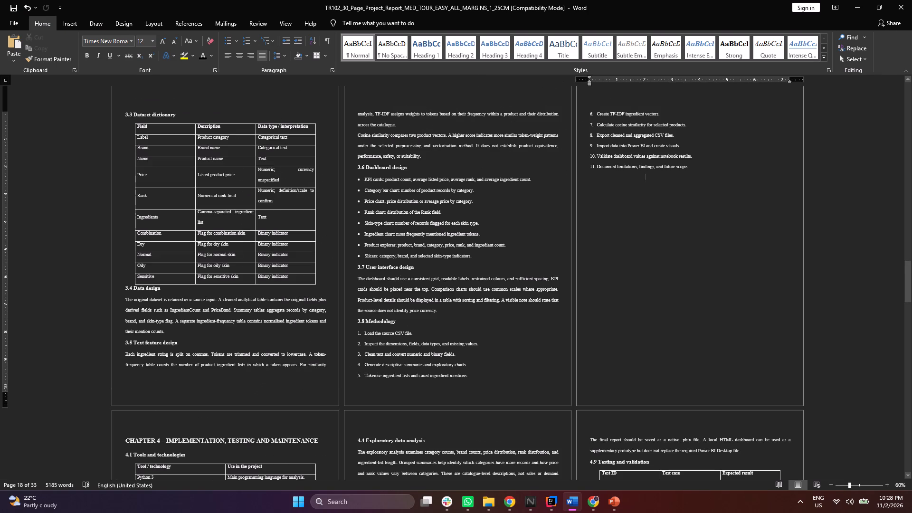
left_click(67, 29)
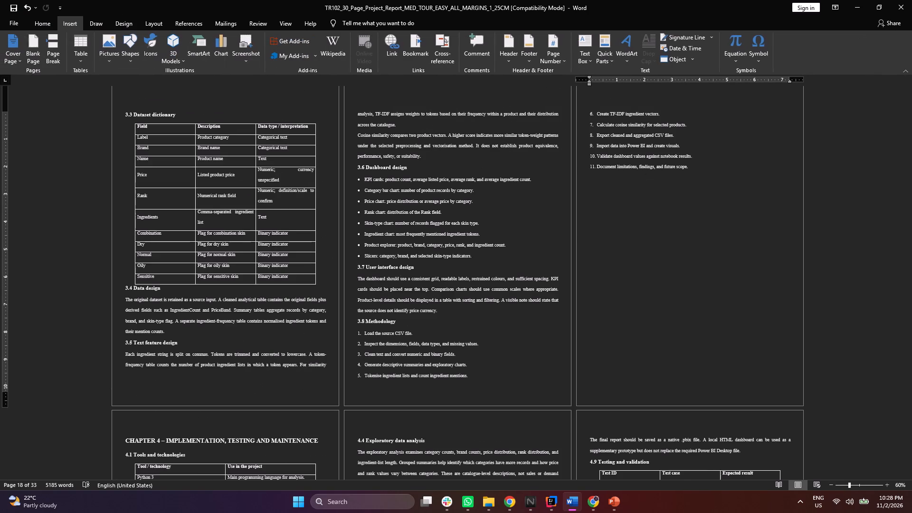
left_click(103, 46)
left_click(122, 80)
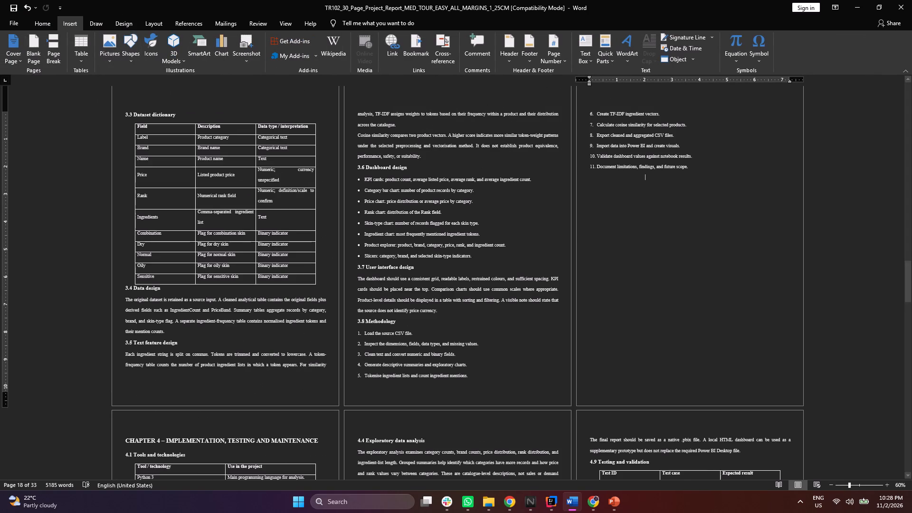
scroll(89, 262, "up", 2)
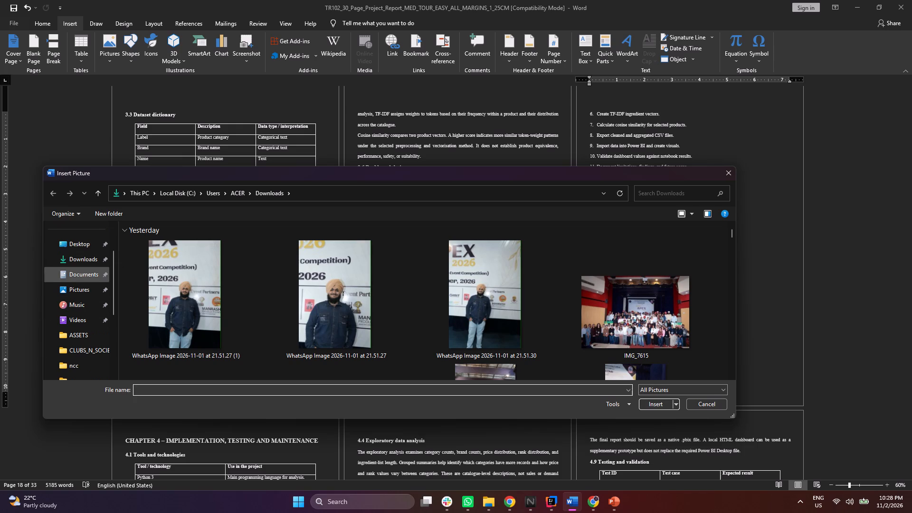
scroll(84, 256, "up", 4)
left_click(84, 241)
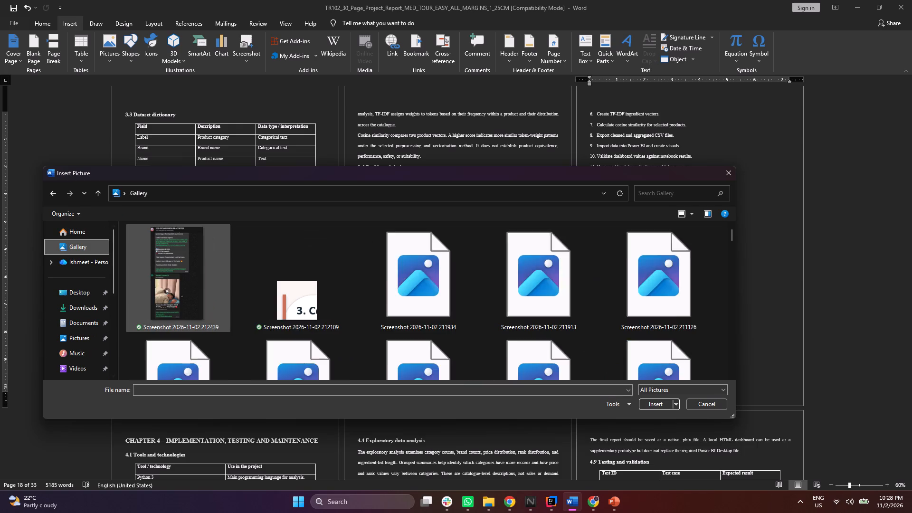
scroll(416, 290, "down", 1)
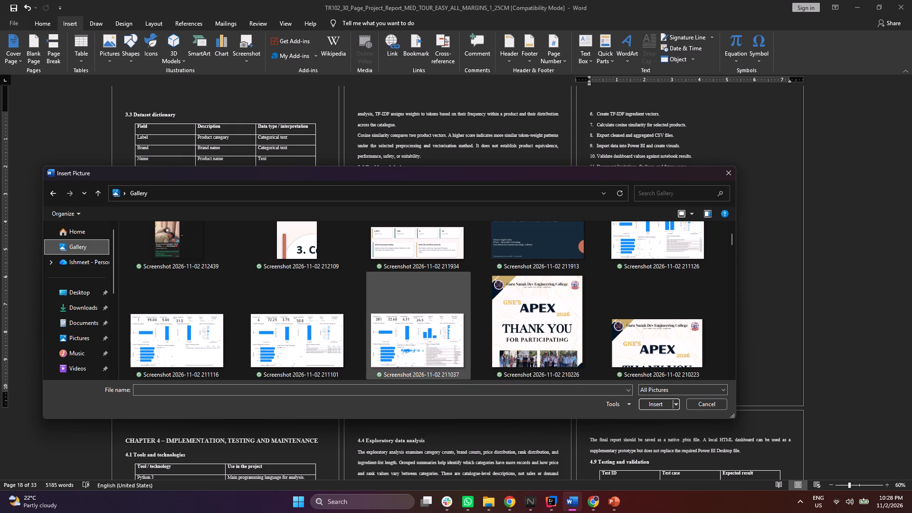
left_click(382, 335)
left_click(650, 405)
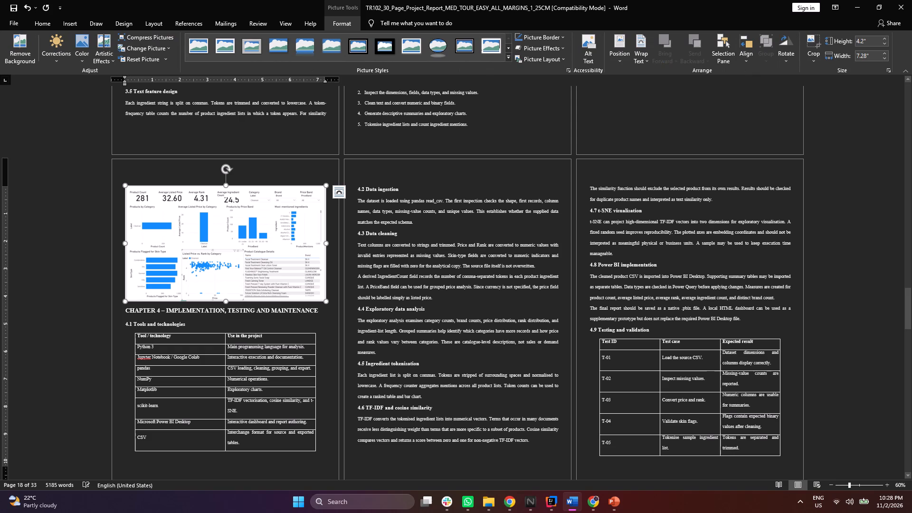
Shrink the inserted dashboard picture proportionally to about 2" high by 3.47" wide.
left_click_drag(325, 302, 292, 271, "shift")
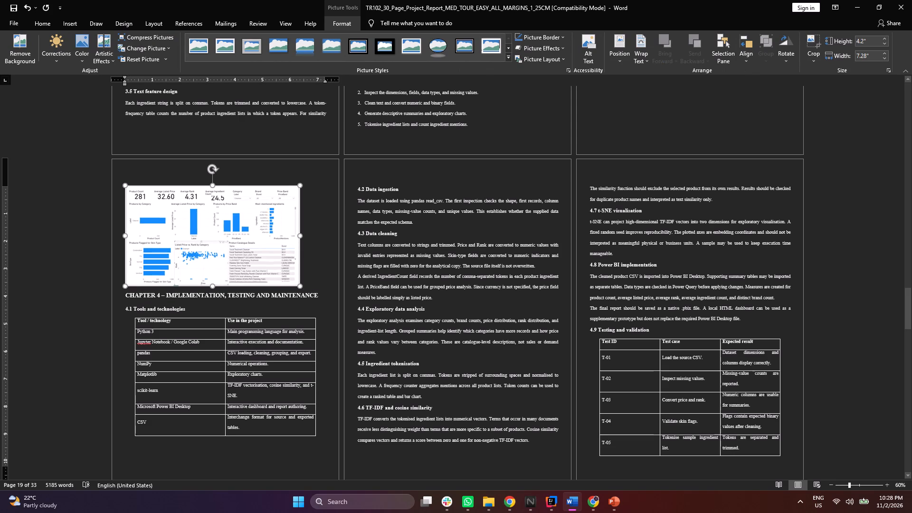
left_click_drag(292, 271, 241, 218, "shift")
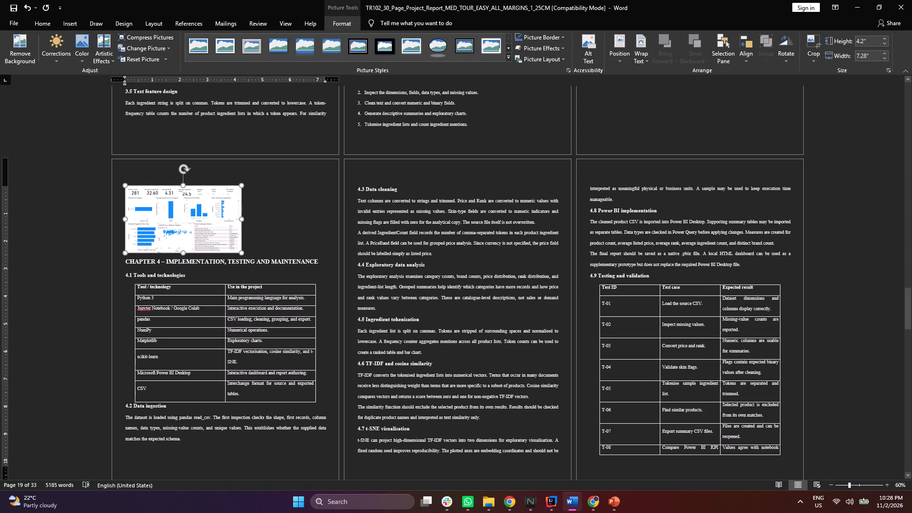
left_click_drag(241, 218, 237, 215, "shift")
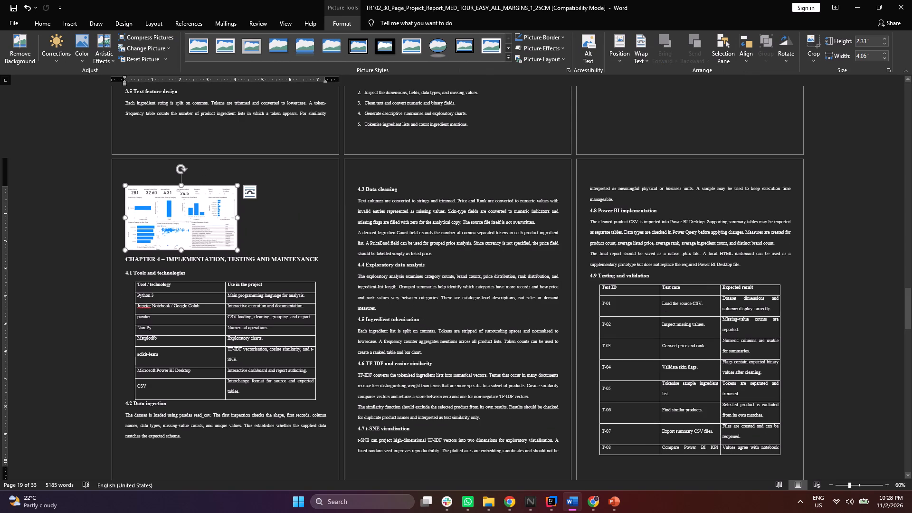
left_click_drag(237, 250, 221, 231, "shift")
Remove the page break before the dashboard picture so it sits directly below the 3.8 Methodology list.
scroll(228, 241, "up", 3)
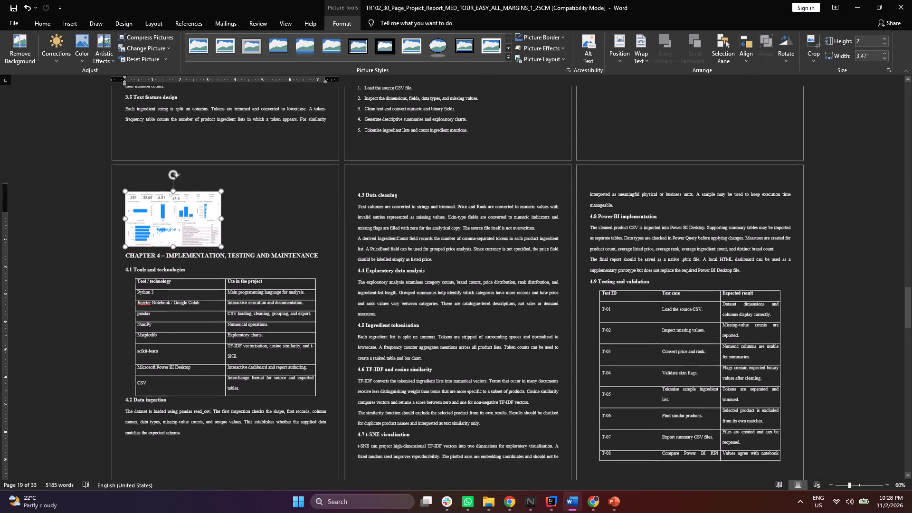
scroll(228, 241, "up", 2)
scroll(282, 269, "up", 4)
scroll(333, 279, "up", 6)
scroll(377, 304, "up", 6)
scroll(276, 344, "down", 5)
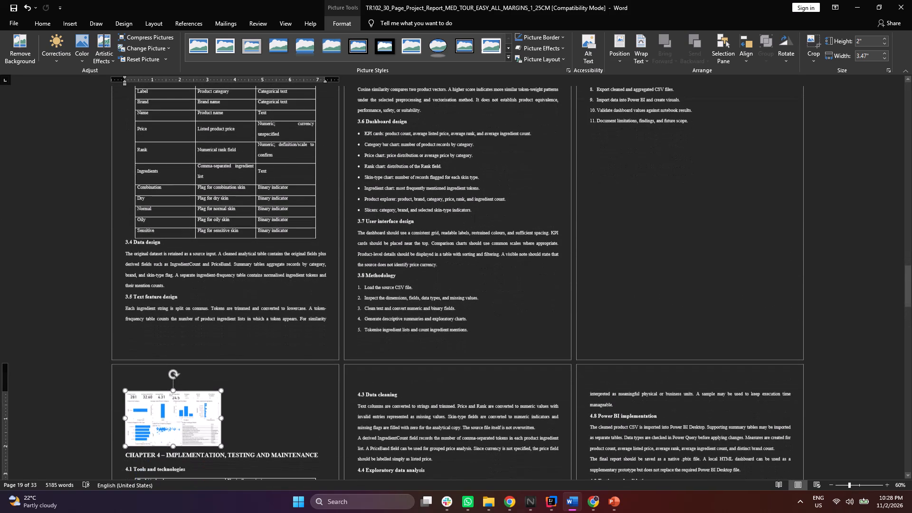
left_click(122, 395)
left_click(122, 395)
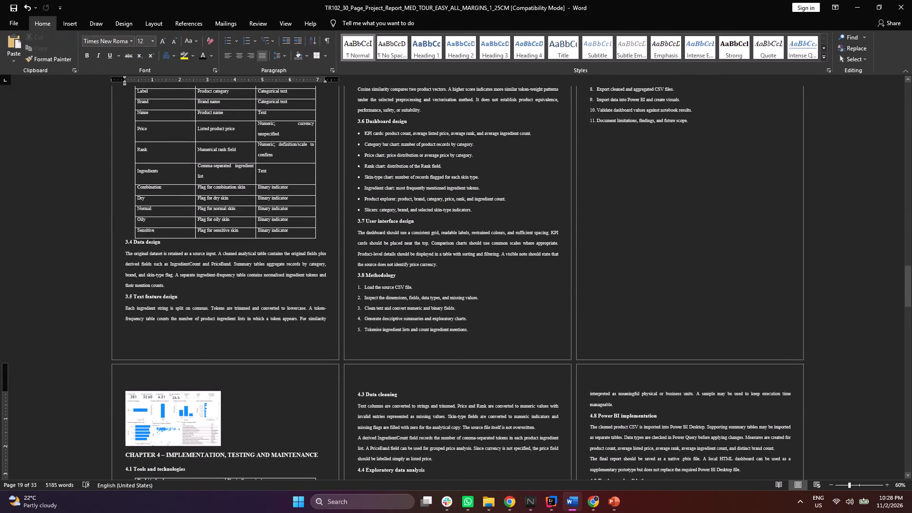
key("BackSpace")
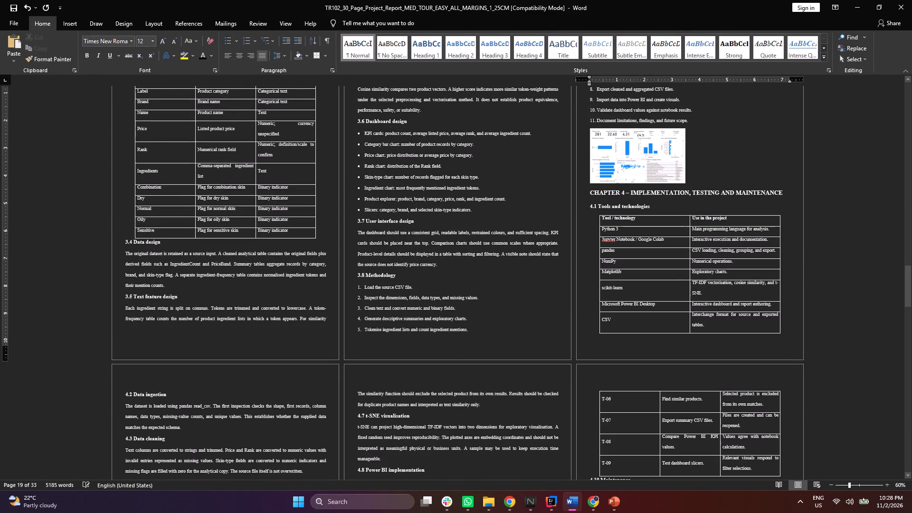
left_click(688, 175)
key("Return")
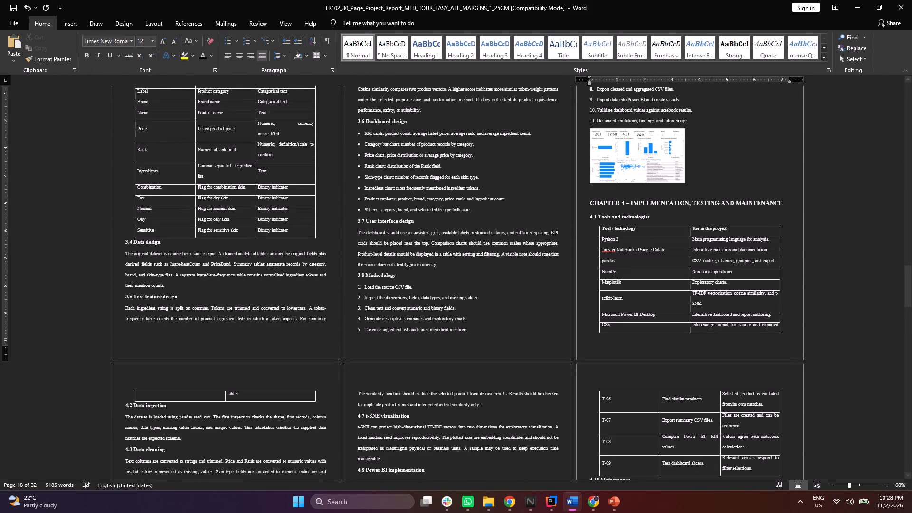
left_click(67, 23)
left_click(101, 43)
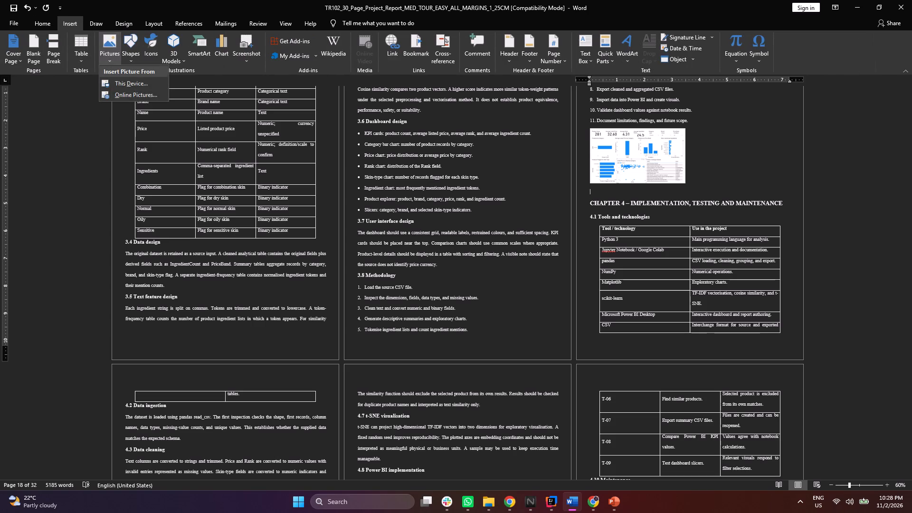
left_click(142, 78)
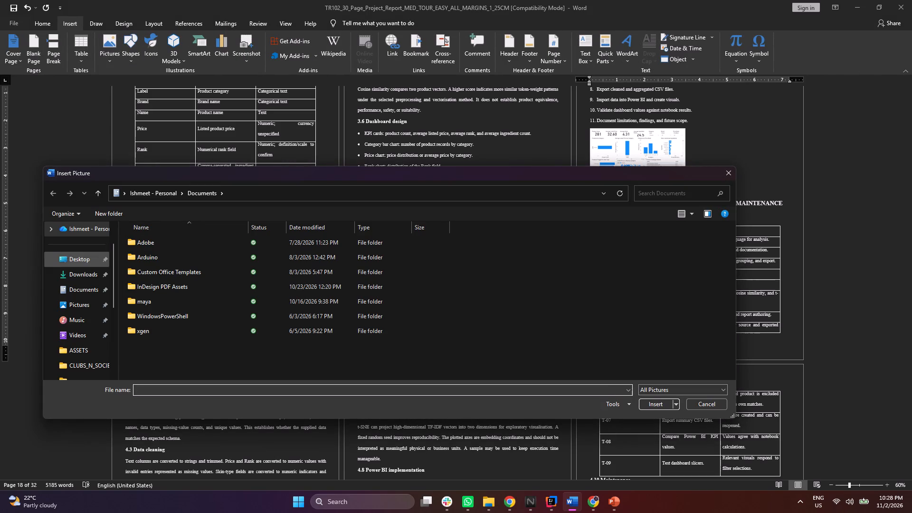
scroll(82, 248, "up", 2)
left_click(82, 248)
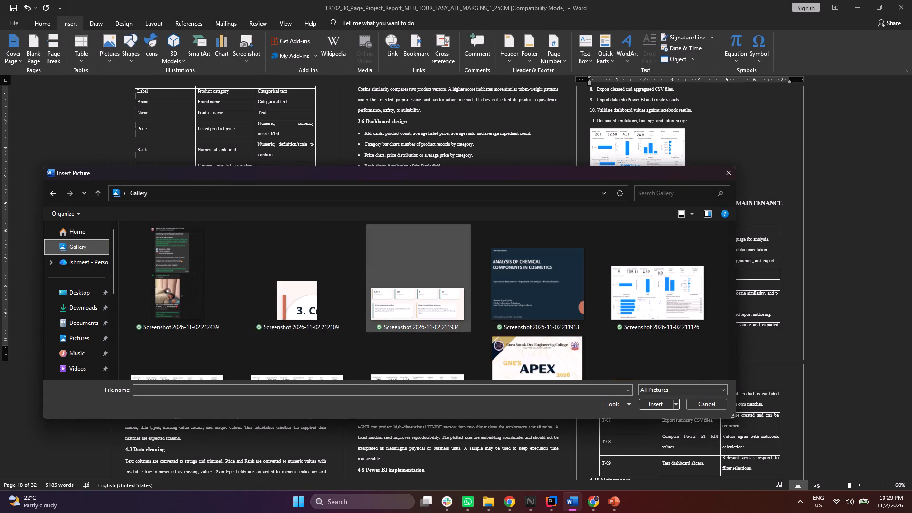
scroll(388, 300, "down", 1)
left_click(260, 323)
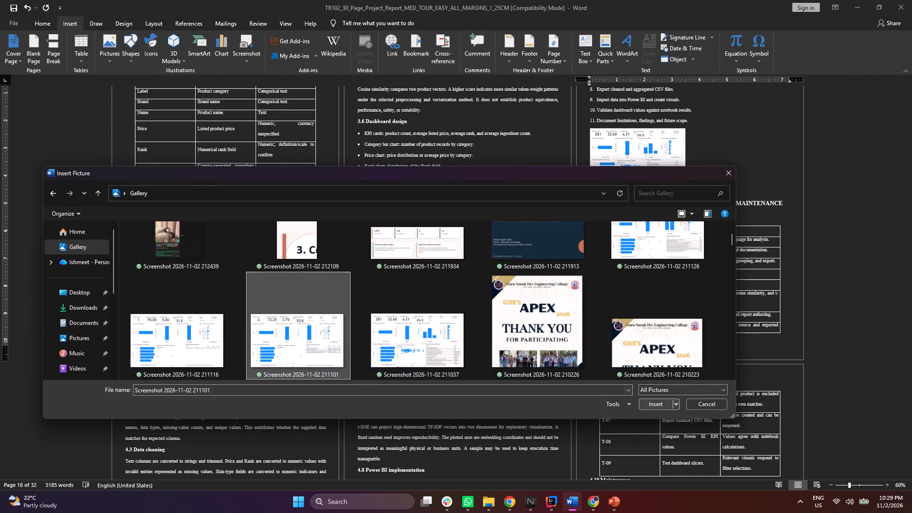
left_click(643, 401)
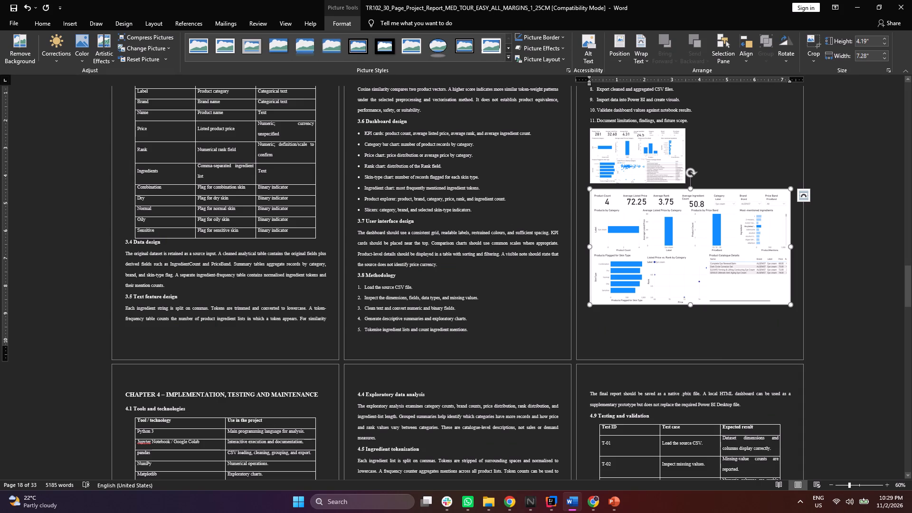
Shrink the second dashboard picture proportionally to about 2.02" high by 3.5" wide, close to the first picture's size.
left_click_drag(790, 303, 769, 288)
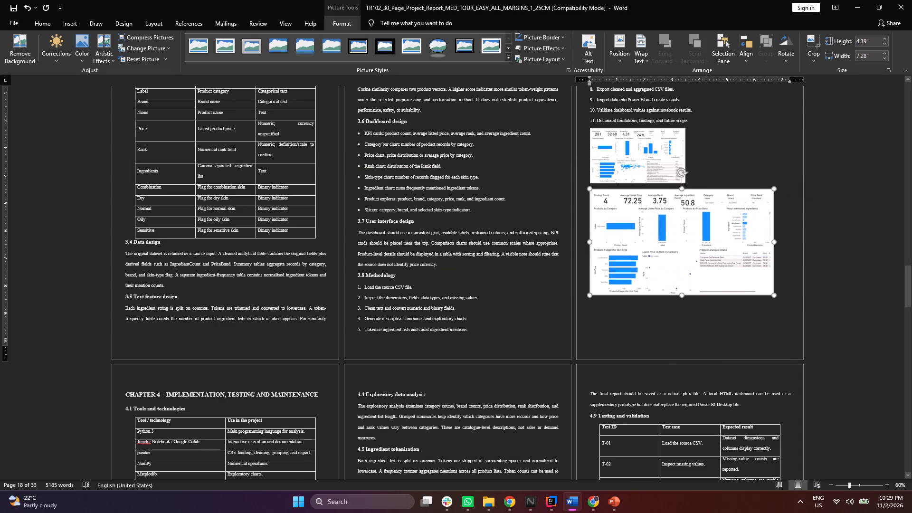
left_click_drag(769, 288, 688, 231)
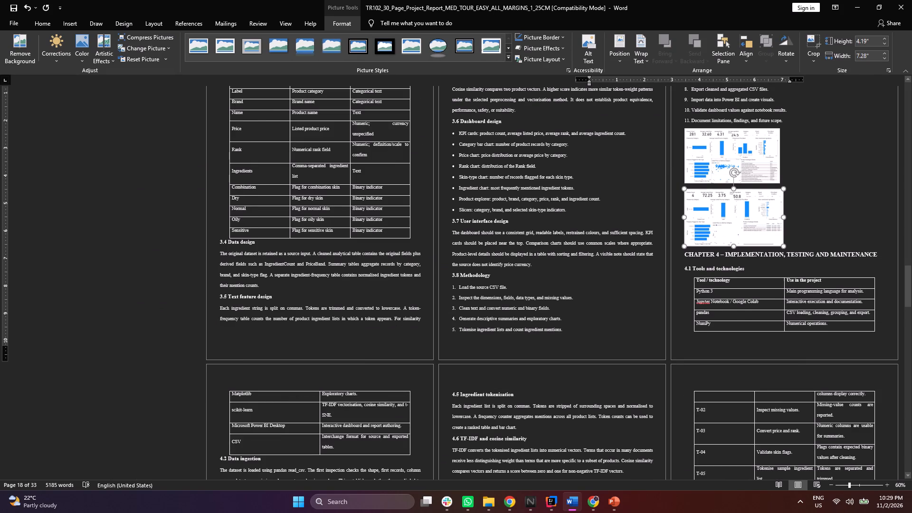
left_click_drag(688, 231, 686, 226)
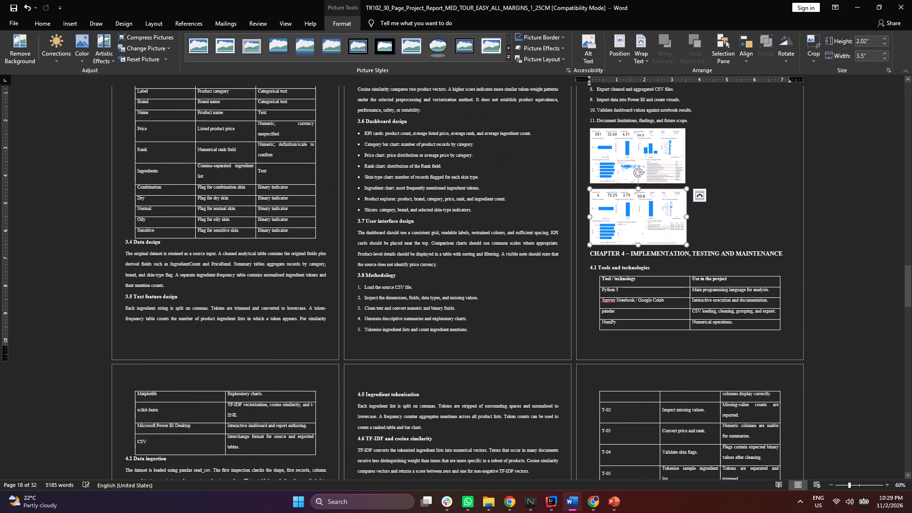
left_click(588, 199)
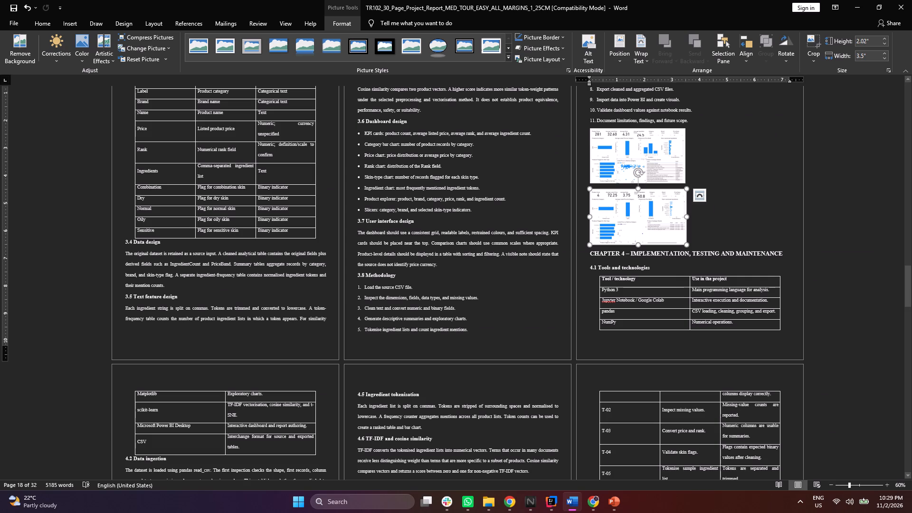
left_click(709, 236)
left_click(709, 236)
key("Return")
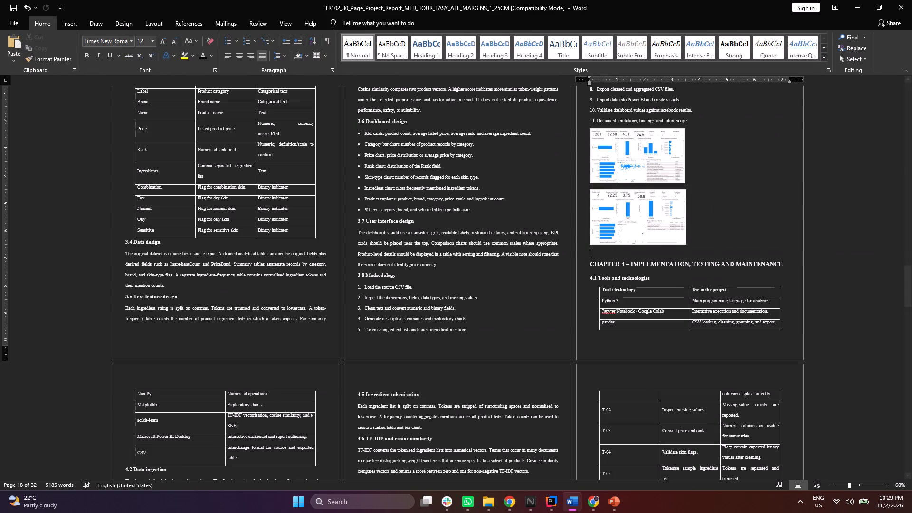
left_click(63, 22)
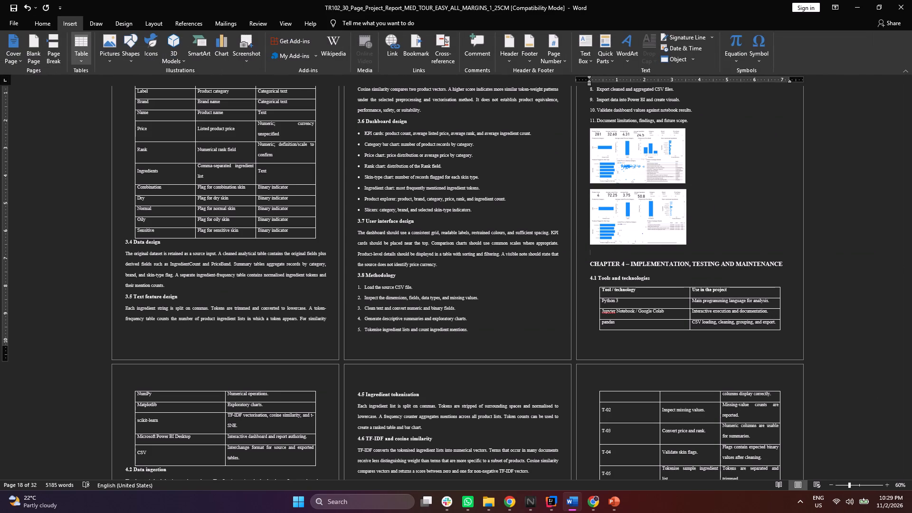
left_click(103, 50)
left_click(123, 80)
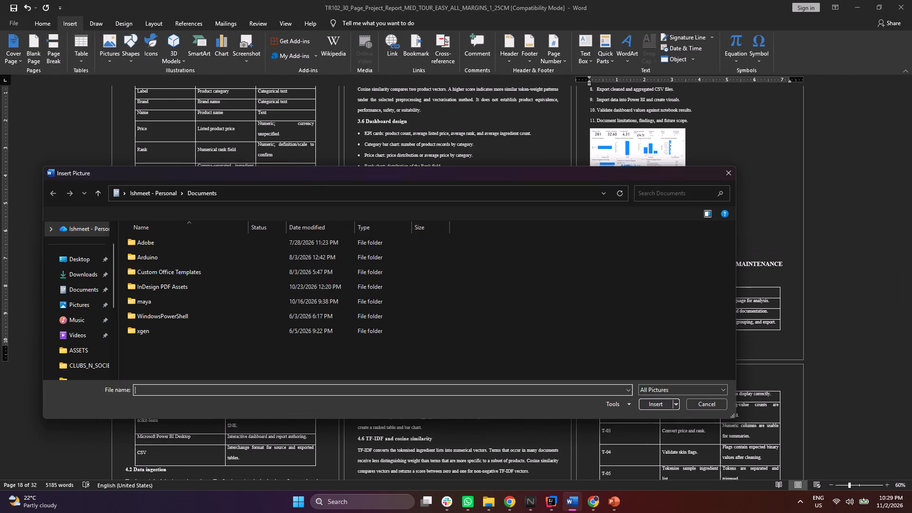
scroll(89, 237, "up", 3)
left_click(87, 249)
scroll(181, 316, "down", 4)
scroll(182, 310, "up", 2)
left_click(180, 300)
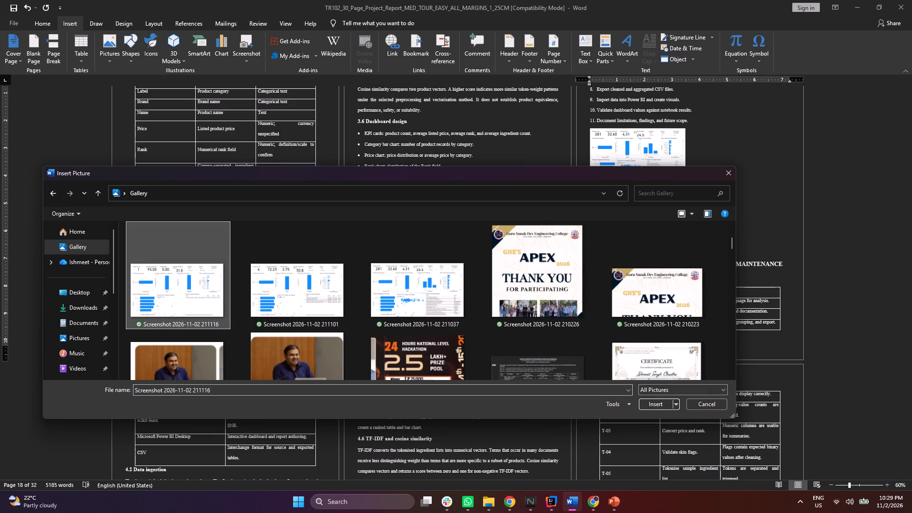
left_click(653, 400)
Shrink the third dashboard picture proportionally to about 3.5" wide, close to the second picture's size.
scroll(221, 388, "down", 5)
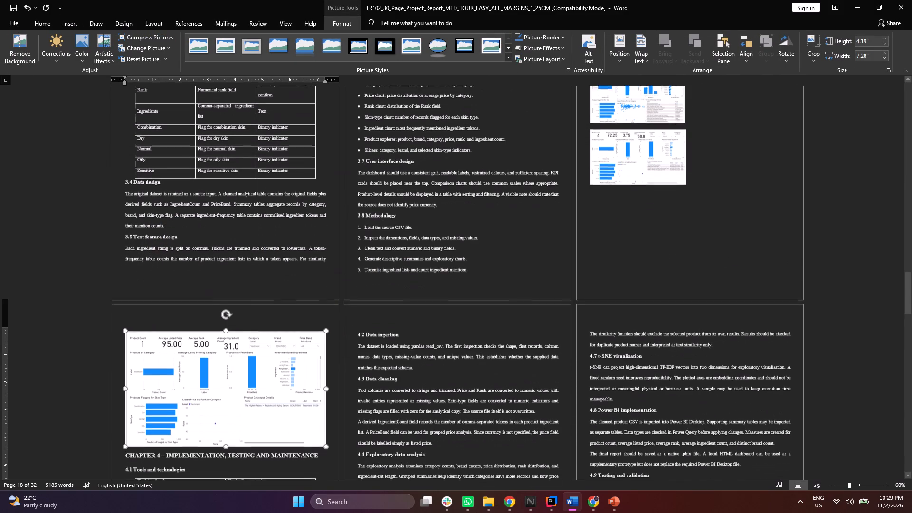
left_click_drag(327, 442, 258, 370)
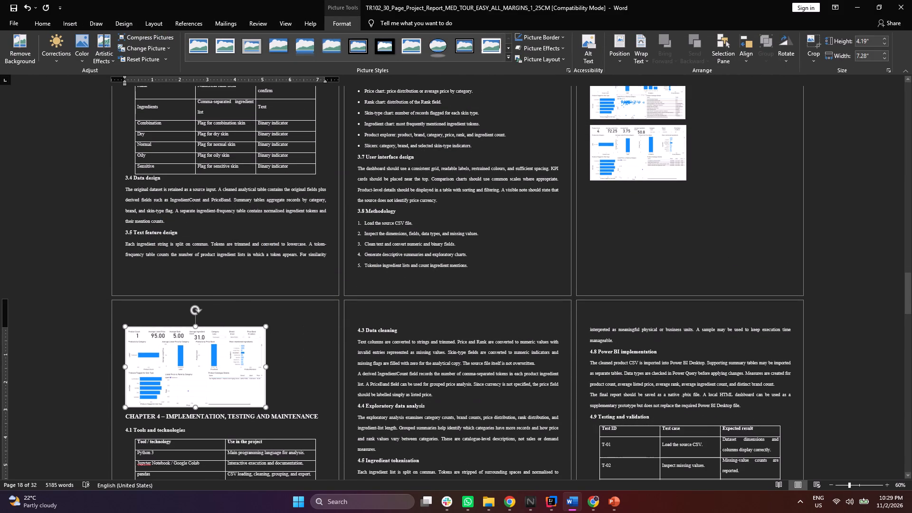
left_click_drag(258, 370, 253, 363)
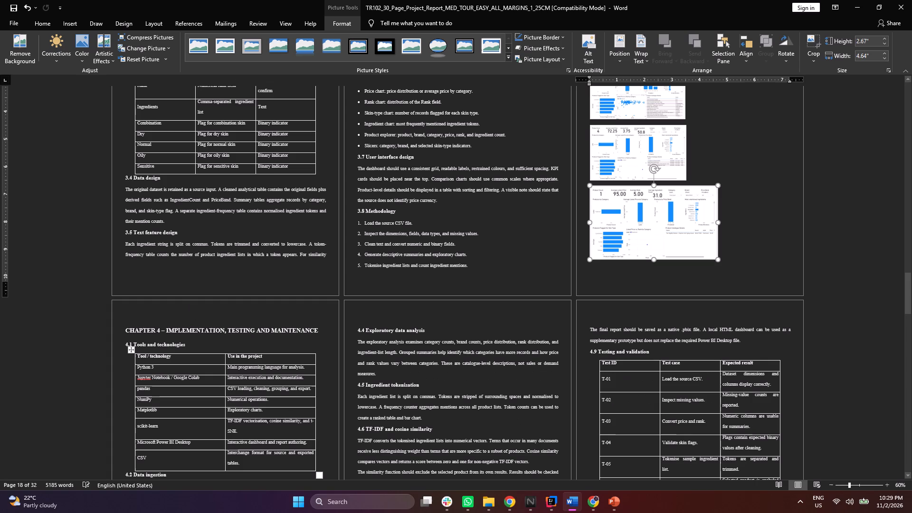
left_click_drag(717, 262, 697, 242)
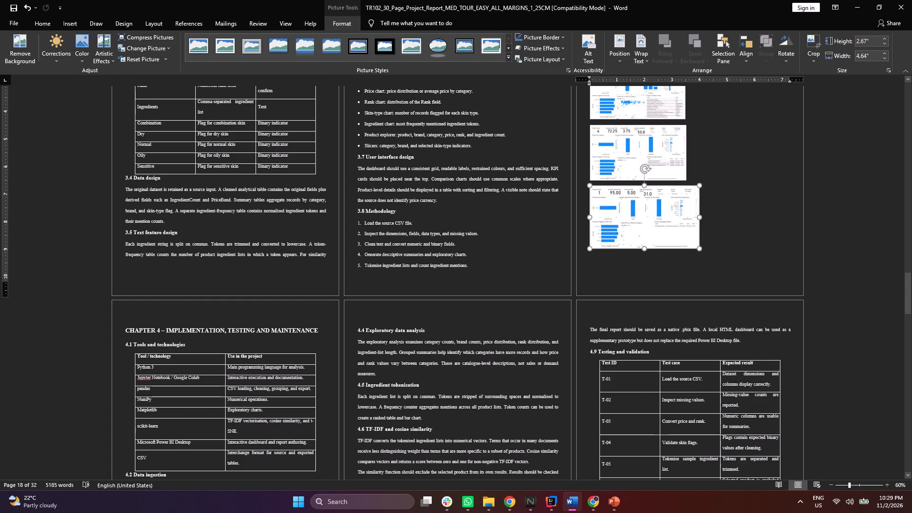
left_click_drag(697, 242, 687, 232)
left_click(695, 248)
key("Return")
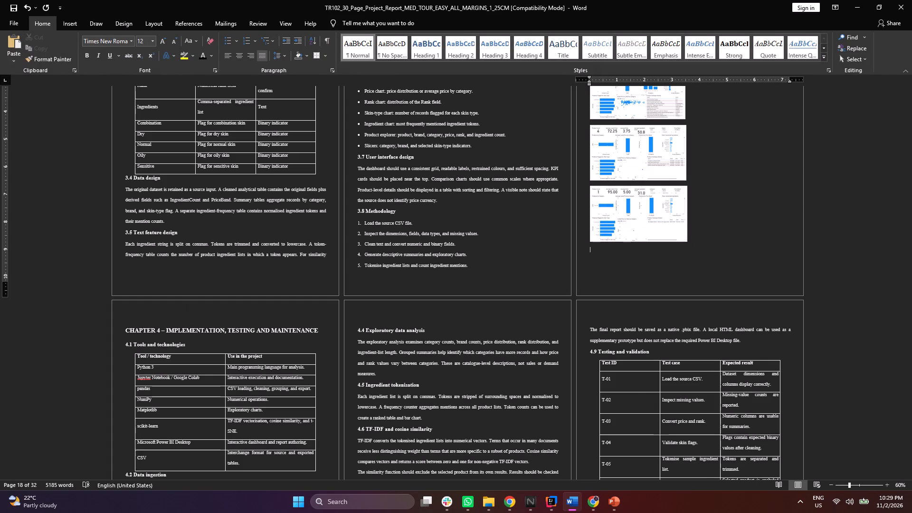
left_click(66, 24)
left_click(111, 57)
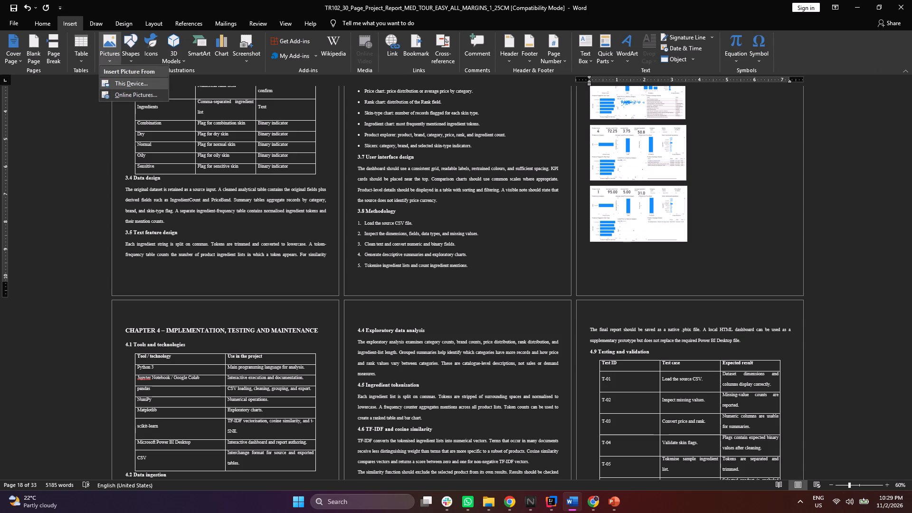
left_click(113, 85)
scroll(60, 234, "up", 2)
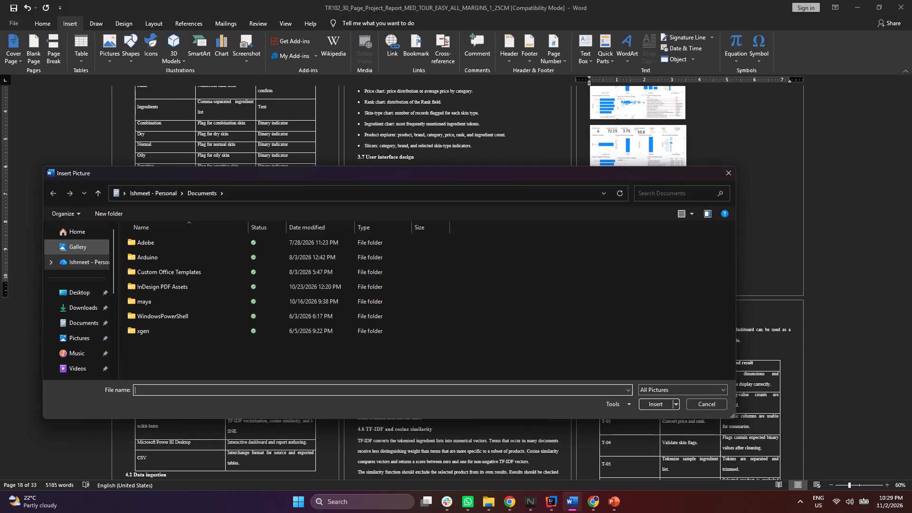
left_click(83, 249)
left_click(599, 303)
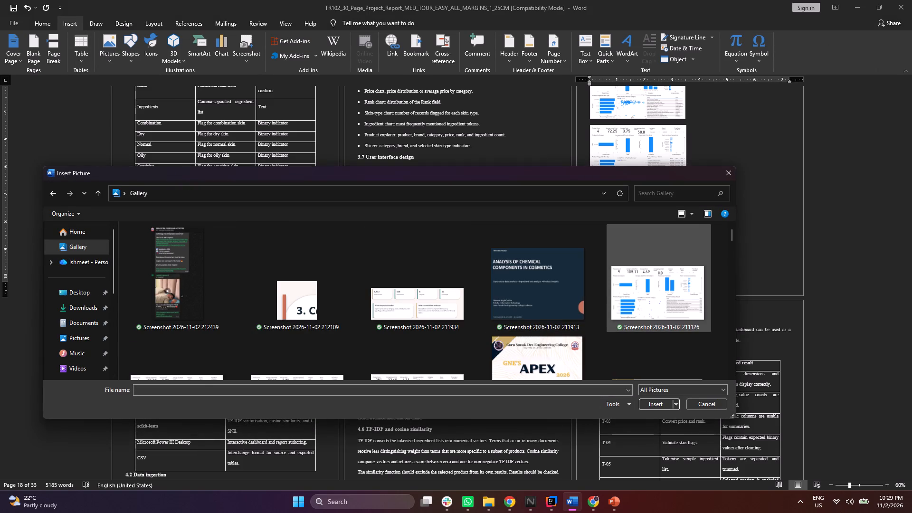
left_click(641, 302)
left_click(650, 401)
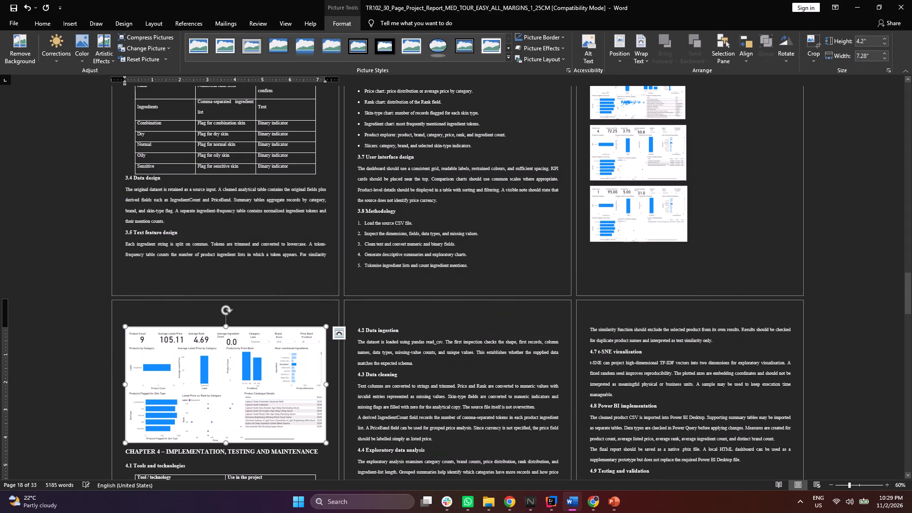
Shrink the fourth dashboard picture proportionally to about 2.81" high by 4.86" wide.
left_click_drag(326, 444, 261, 396)
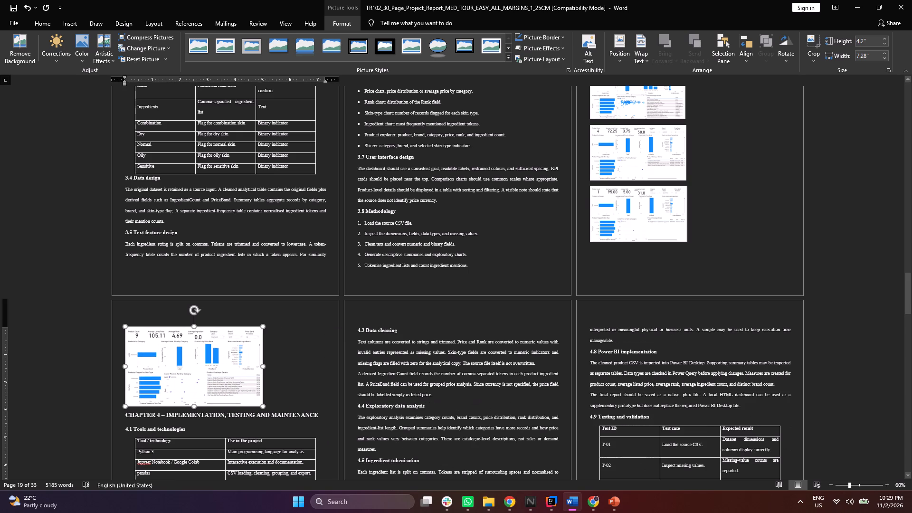
left_click_drag(261, 396, 259, 394)
Enlarge the first dashboard picture below the 3.8 Methodology list proportionally to about 5.2" wide.
scroll(669, 267, "up", 3)
scroll(716, 284, "up", 2, "ctrl")
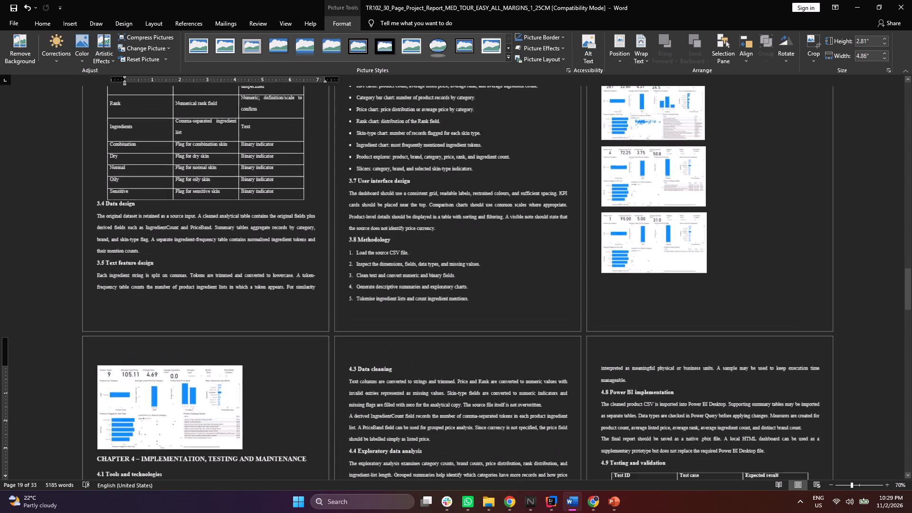
scroll(686, 266, "up", 2, "ctrl")
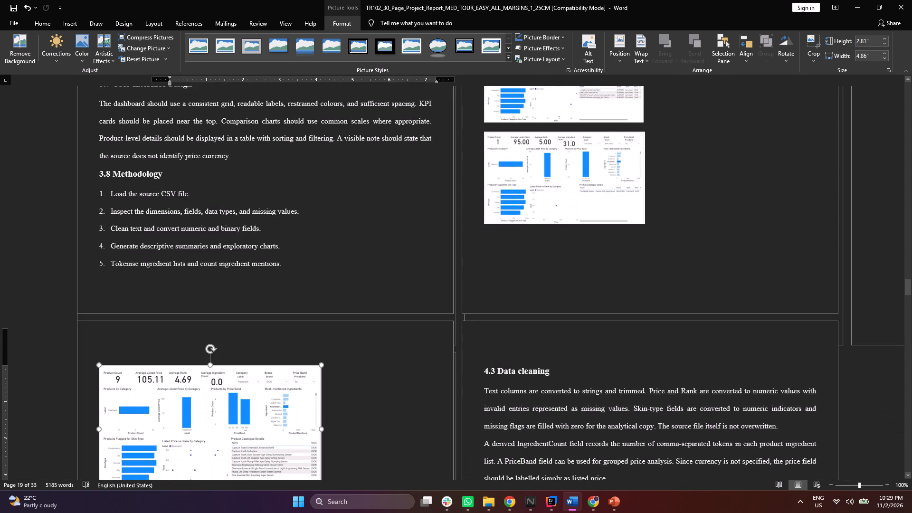
scroll(703, 266, "up", 2, "ctrl")
scroll(548, 218, "up", 6)
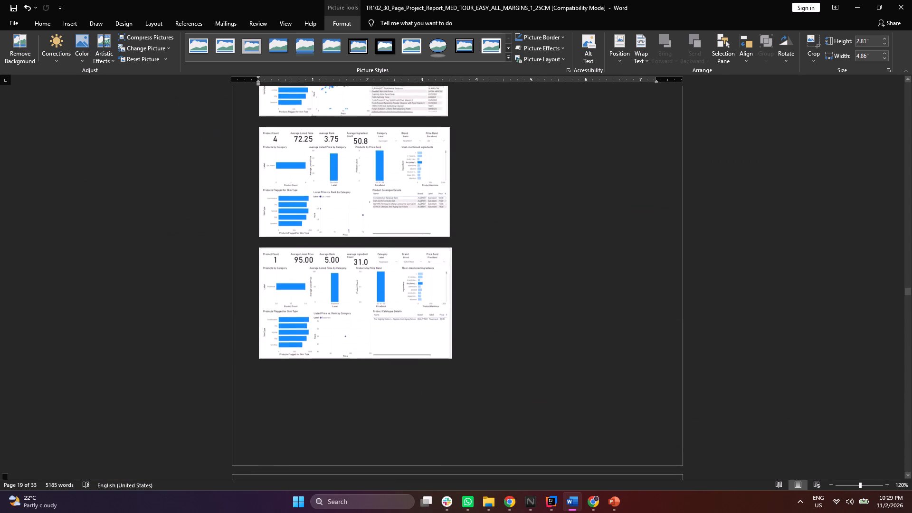
scroll(377, 204, "up", 7)
left_click(380, 247)
left_click_drag(451, 306, 462, 315)
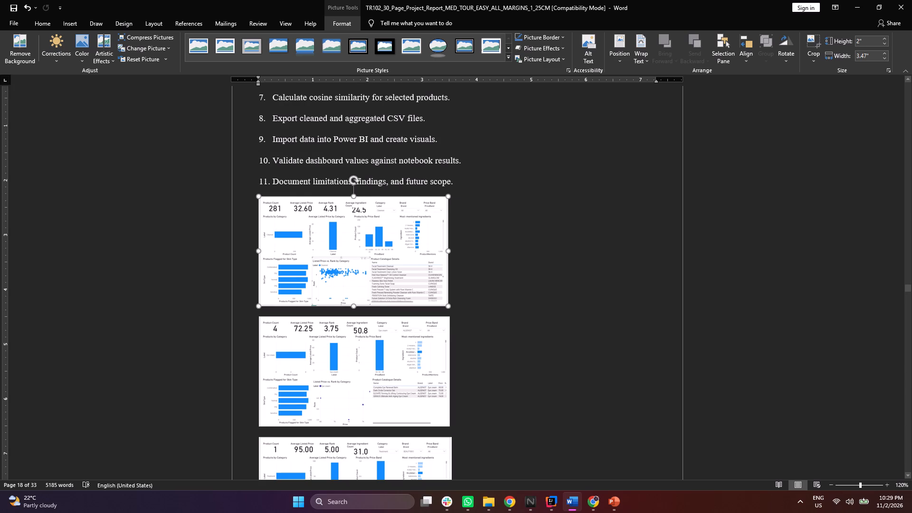
left_click_drag(462, 315, 542, 327)
Enlarge the second dashboard picture proportionally to about 2.98" high by 5.18" wide, matching the first picture's width.
scroll(543, 322, "down", 5)
left_click(386, 305)
left_click_drag(448, 344, 542, 379)
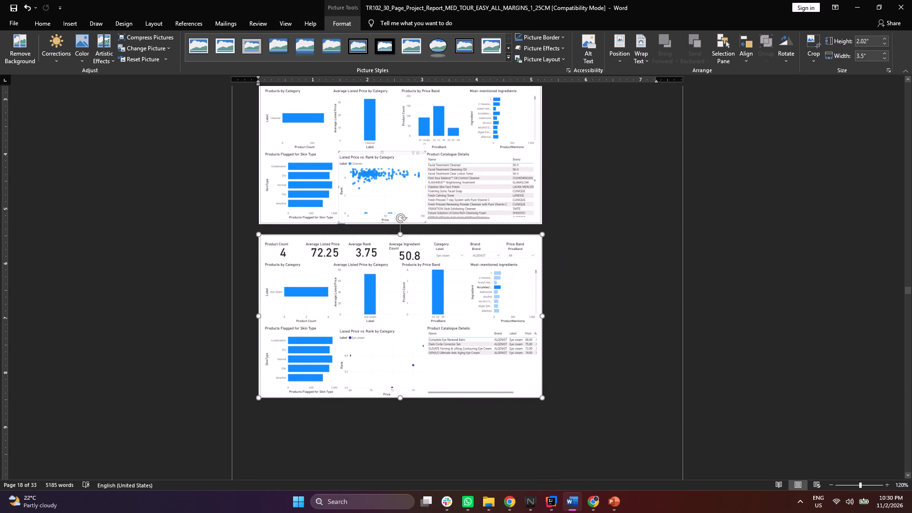
Centre the second and first dashboard pictures horizontally on the page.
left_click(451, 207, "shift")
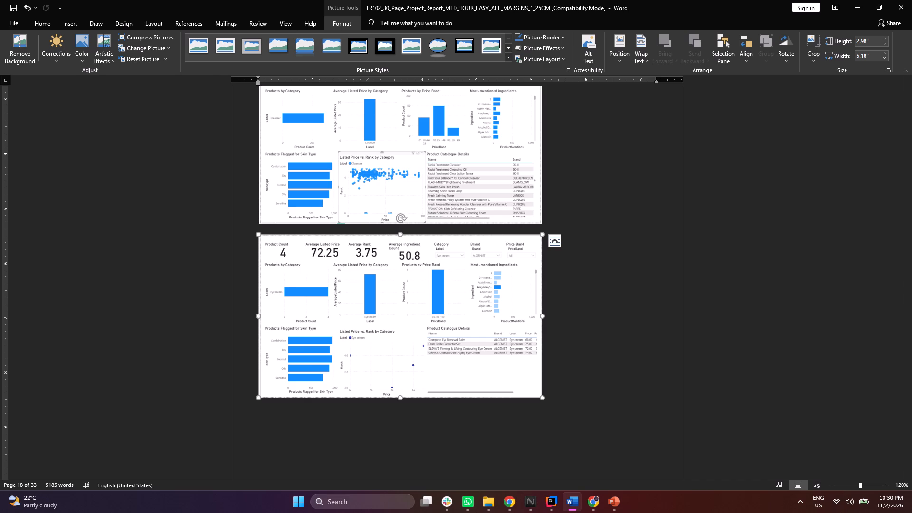
left_click(50, 22)
left_click(242, 54)
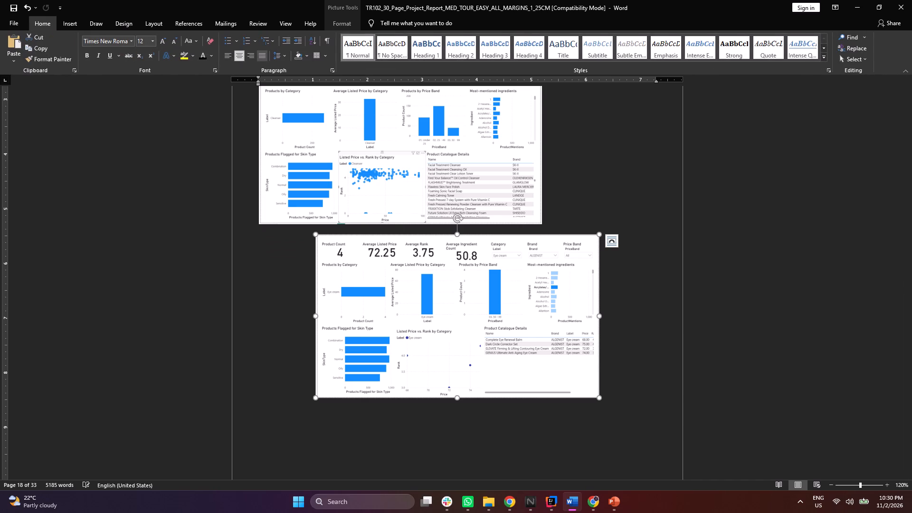
left_click(400, 173)
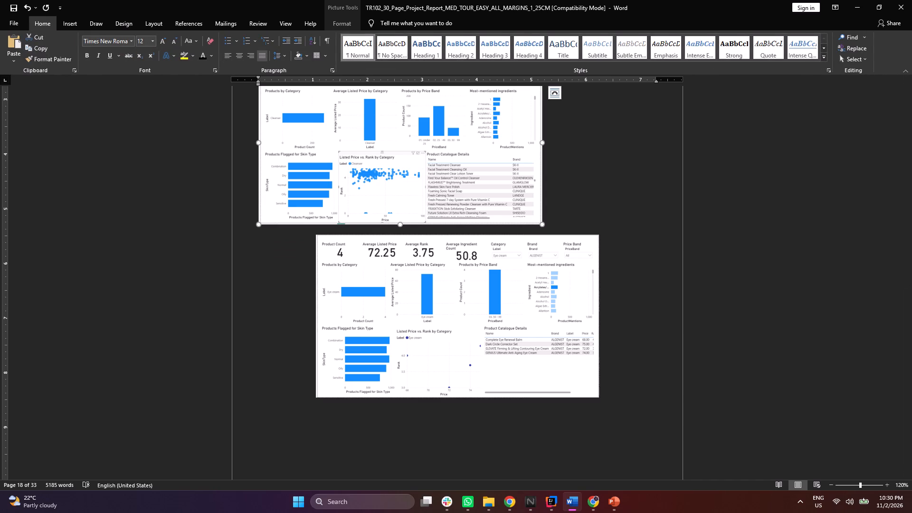
left_click(238, 58)
scroll(456, 224, "up", 7)
scroll(456, 225, "down", 1, "alt")
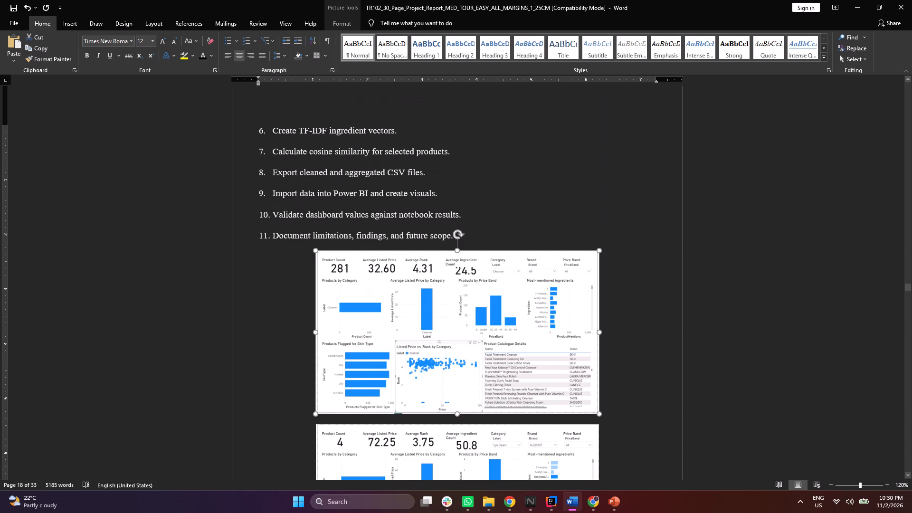
Enlarge the third dashboard picture proportionally to match the fourth picture's width of about 4.86".
scroll(456, 225, "down", 3, "ctrl")
scroll(456, 225, "down", 2)
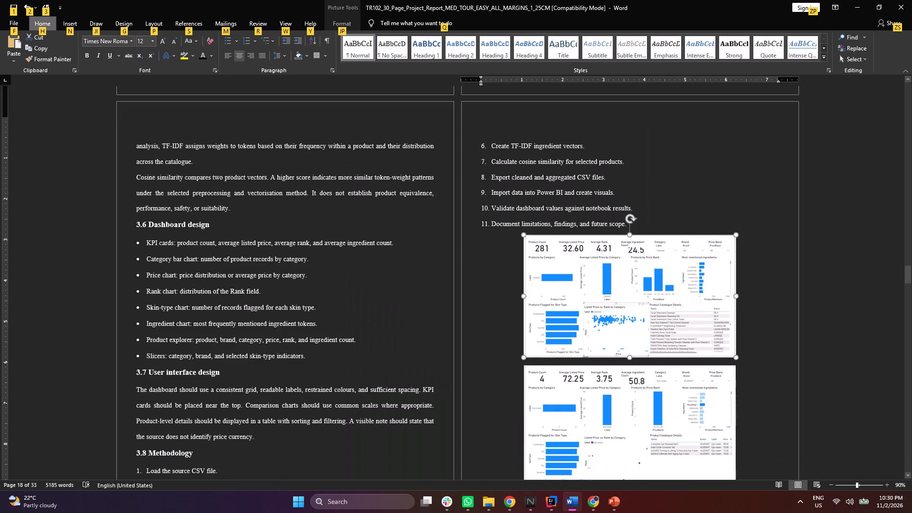
scroll(456, 225, "down", 17)
scroll(316, 256, "down", 6)
left_click(252, 212)
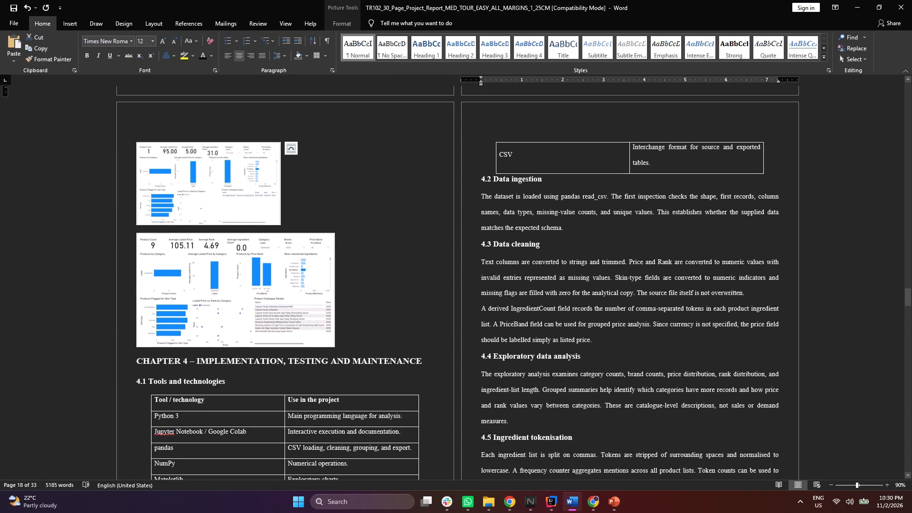
left_click_drag(281, 226, 334, 252)
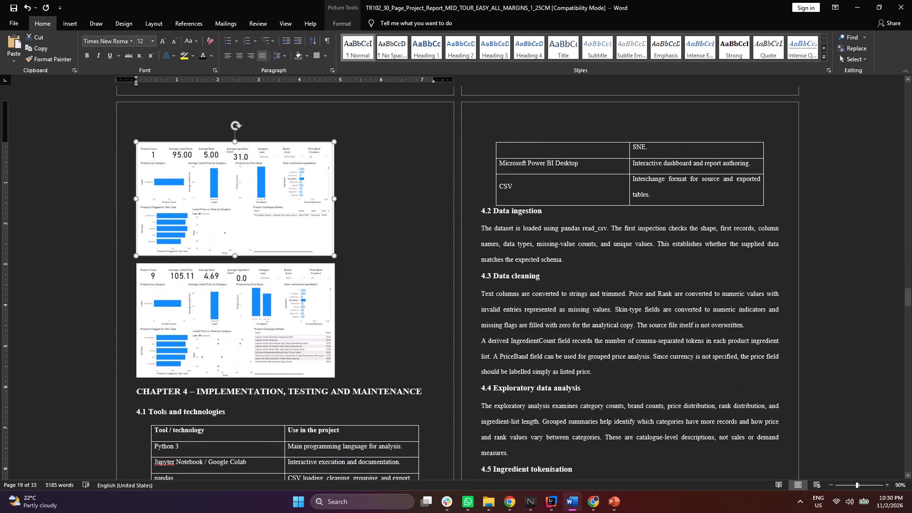
left_click_drag(334, 252, 334, 252)
Centre the third and fourth dashboard pictures horizontally on the page.
scroll(403, 243, "up", 6)
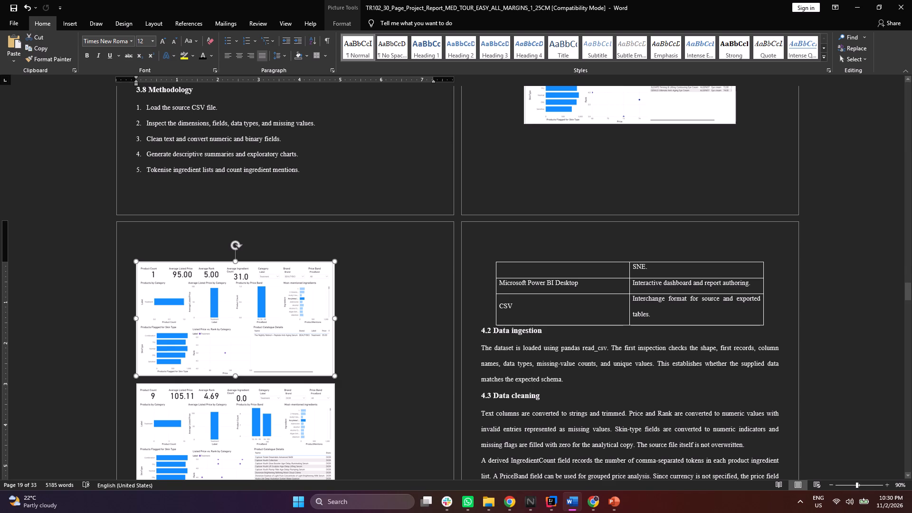
left_click(236, 54)
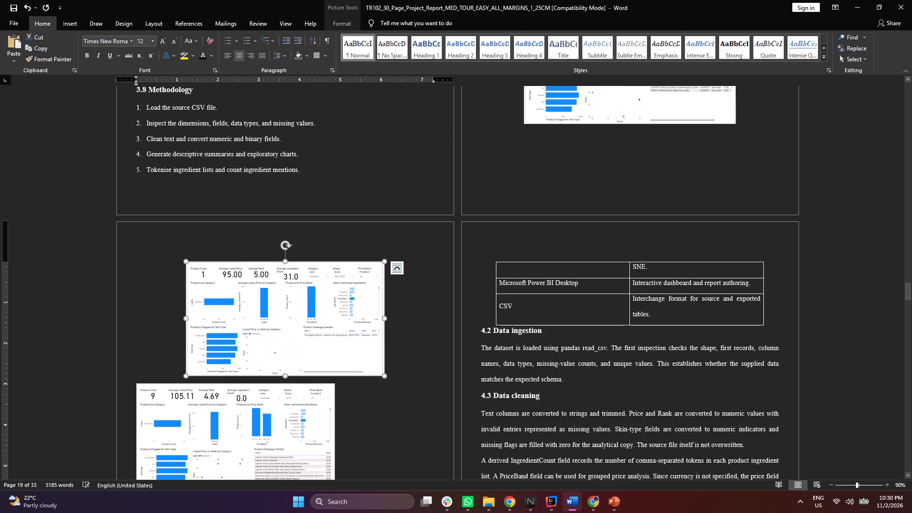
left_click(276, 439)
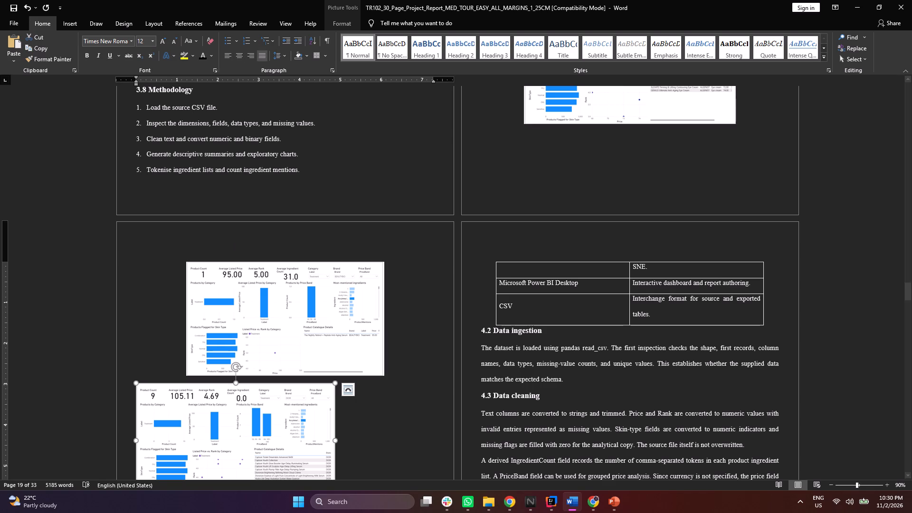
left_click(238, 59)
Insert six blank paragraphs before the Chapter 4 heading, below the fourth dashboard picture, to push the chapter onto the following page.
scroll(288, 154, "down", 5)
scroll(315, 185, "down", 2)
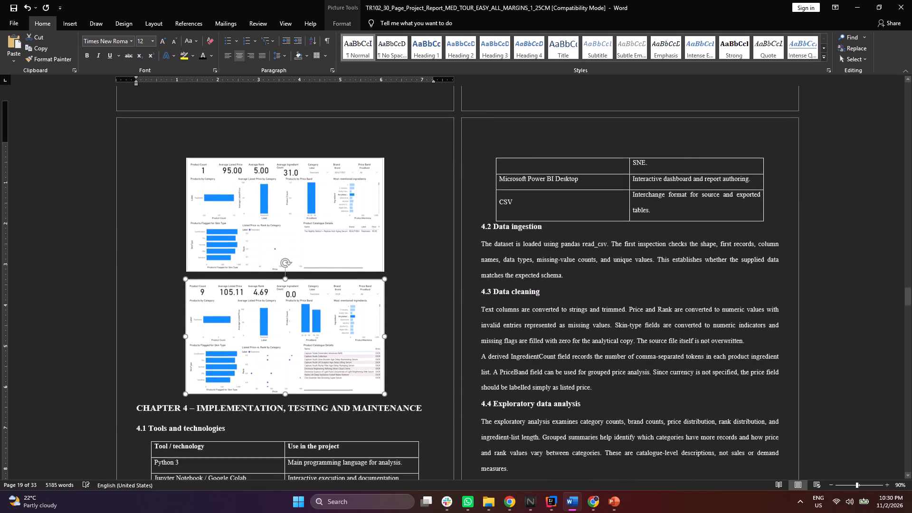
scroll(315, 185, "down", 4)
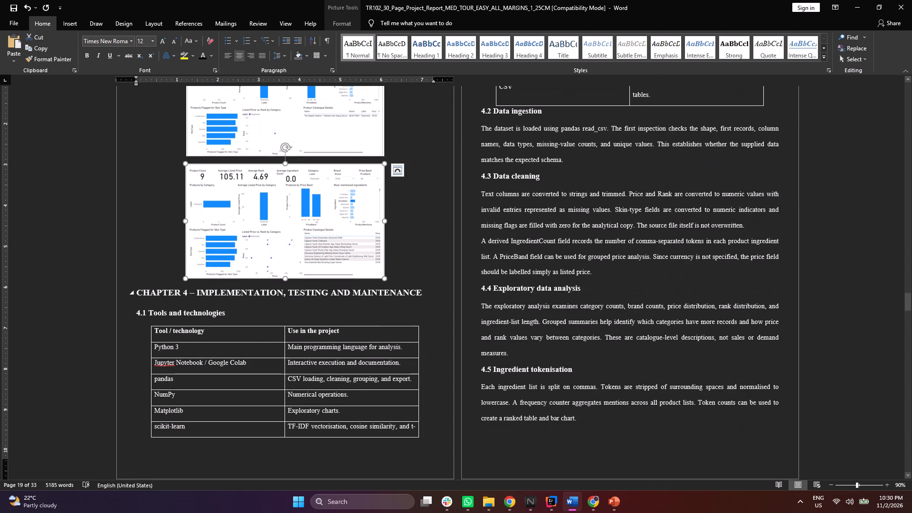
left_click(136, 295)
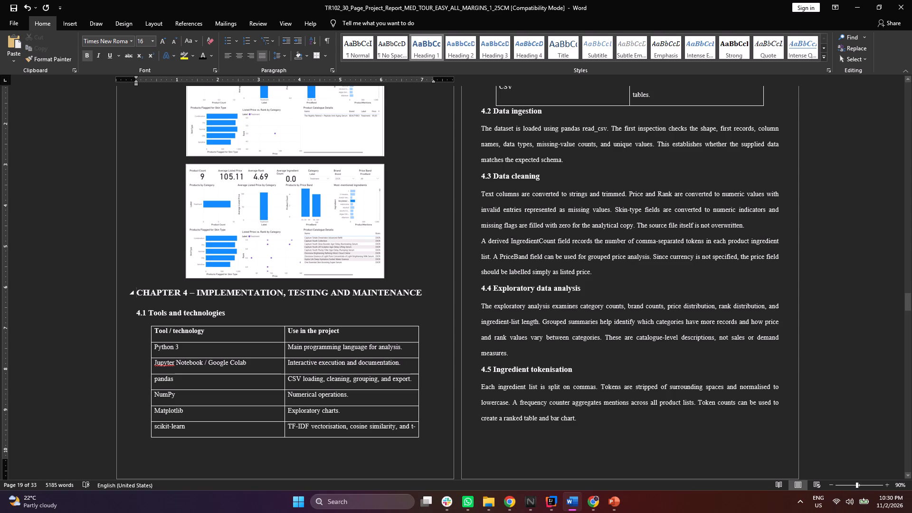
key("Return")
key("Return")
key("Return")
key("Return")
key("Return")
key("Return")
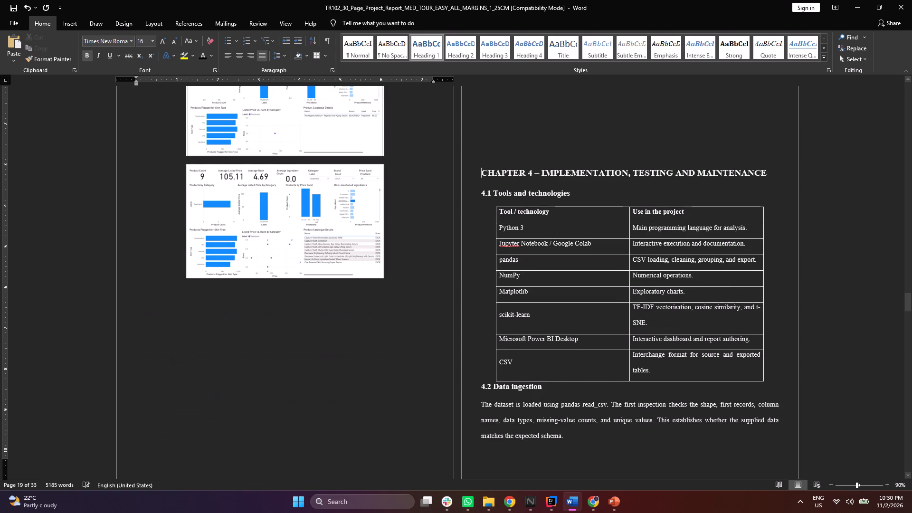
Adjust the number of blank paragraphs above the Chapter 4 heading so that it starts at the top of its own page.
scroll(211, 289, "up", 3)
key("BackSpace")
key("BackSpace")
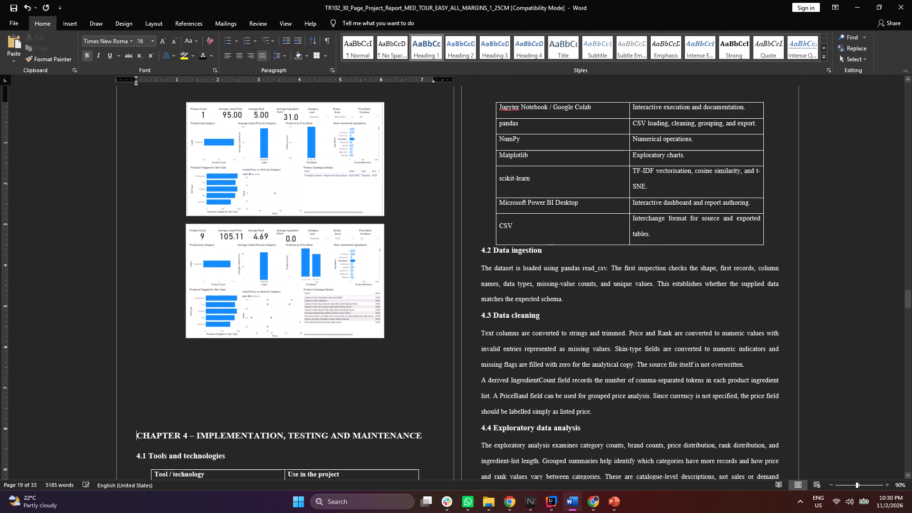
key("Return")
scroll(397, 311, "up", 2)
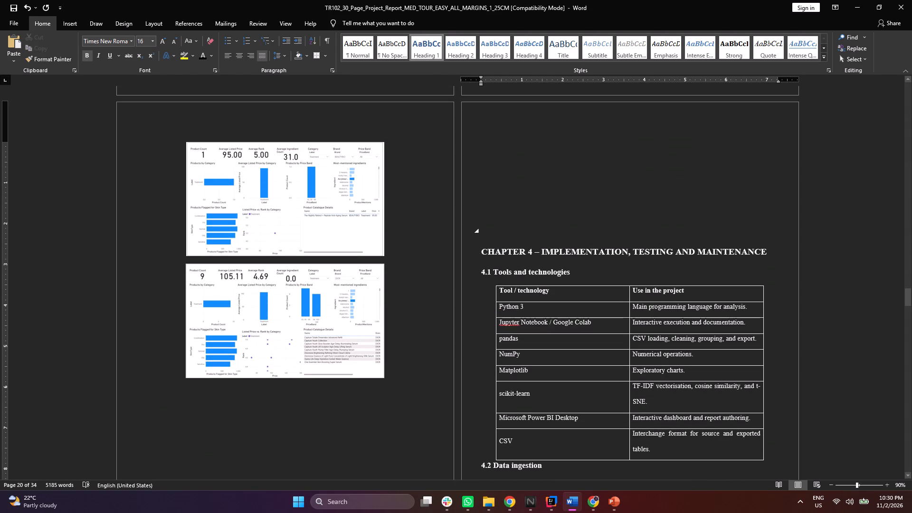
left_click(487, 232)
key("BackSpace")
key("Return")
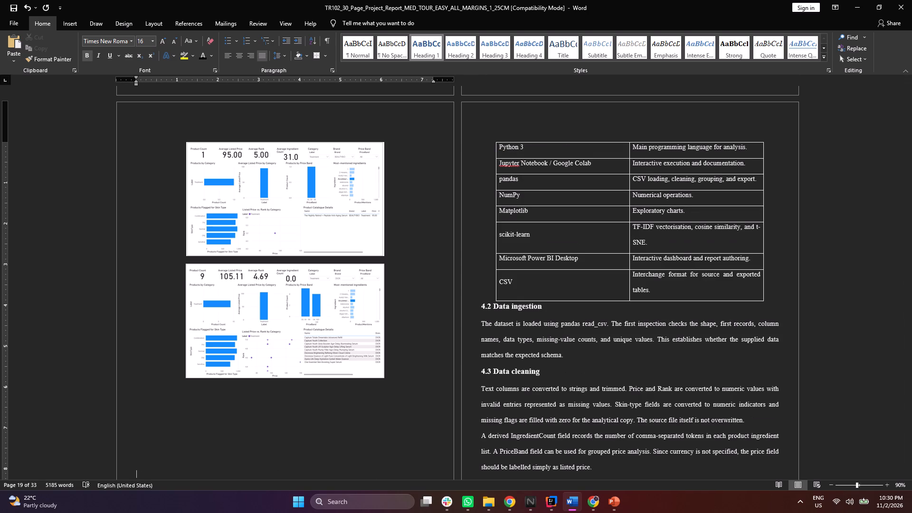
scroll(468, 254, "down", 2)
key("Return")
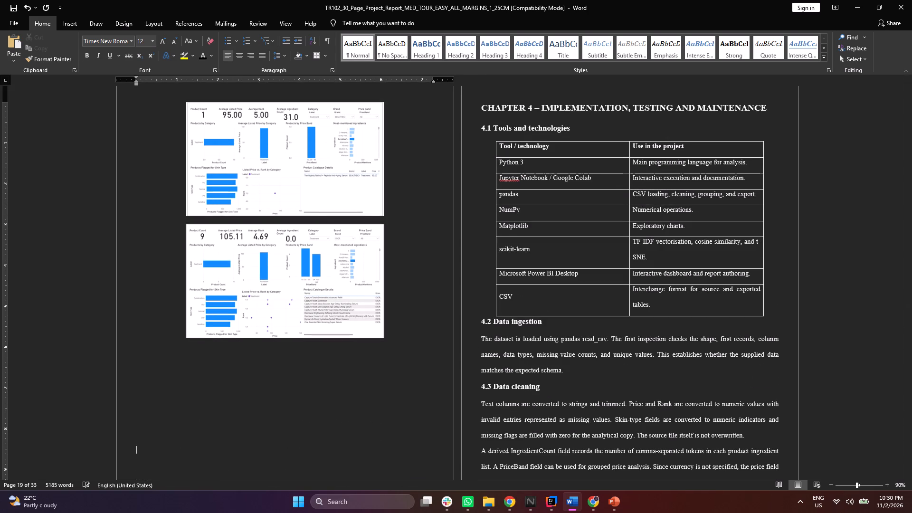
scroll(336, 265, "up", 3)
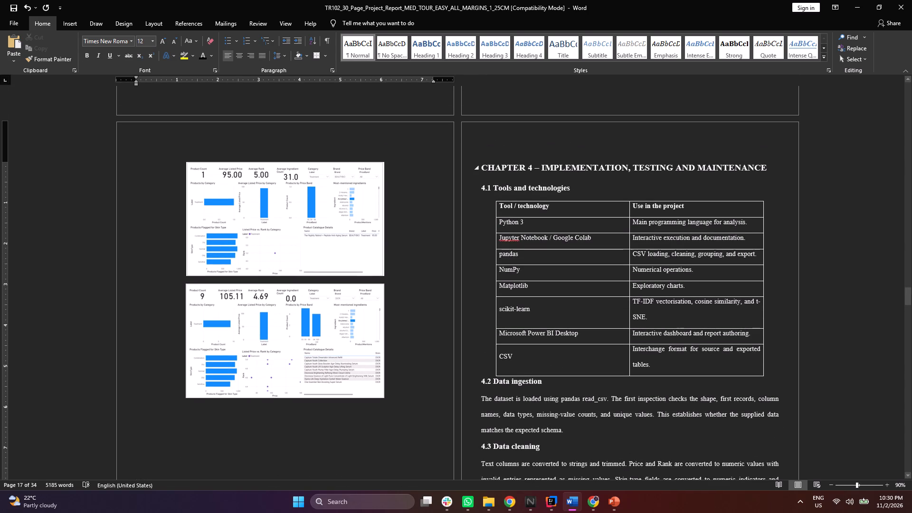
scroll(313, 220, "up", 5)
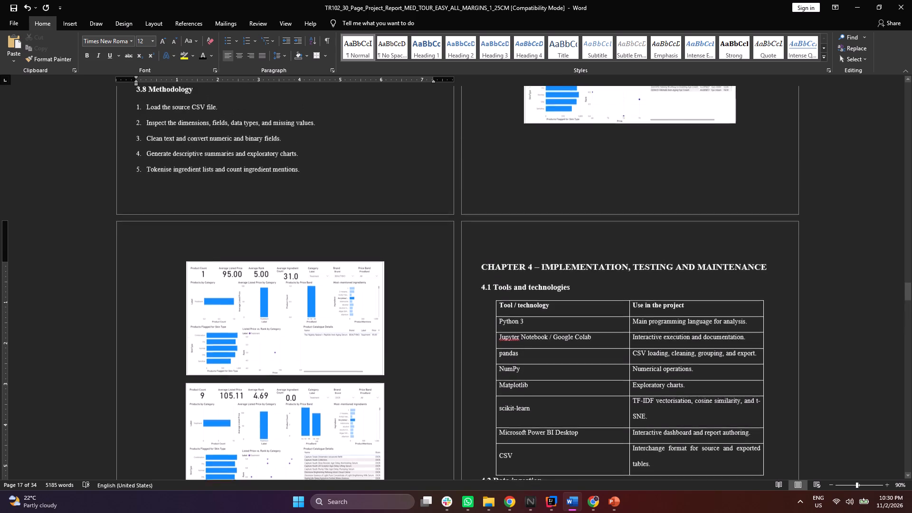
Replace the selected blank heading paragraphs below the fourth dashboard picture with five new empty paragraphs.
scroll(313, 220, "down", 15)
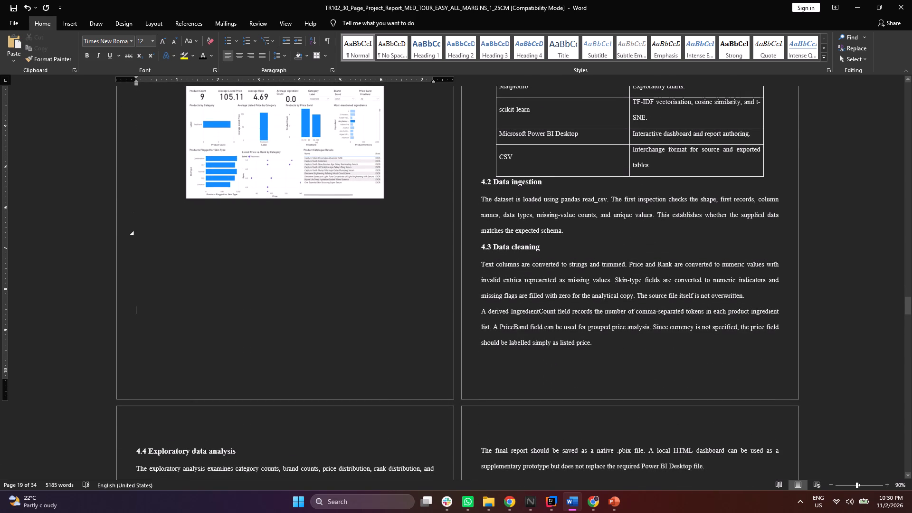
left_click_drag(190, 358, 156, 230)
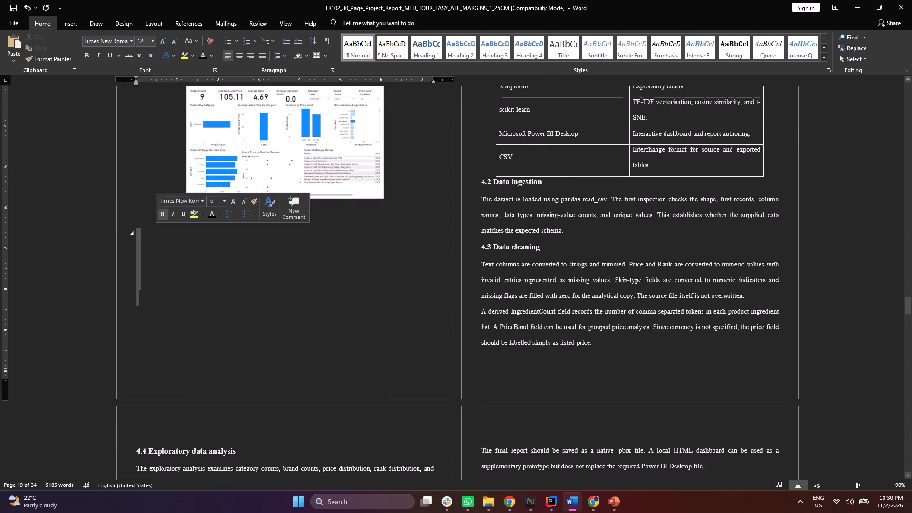
key("BackSpace")
key("Return")
key("Return")
key("Return")
key("Return")
key("Return")
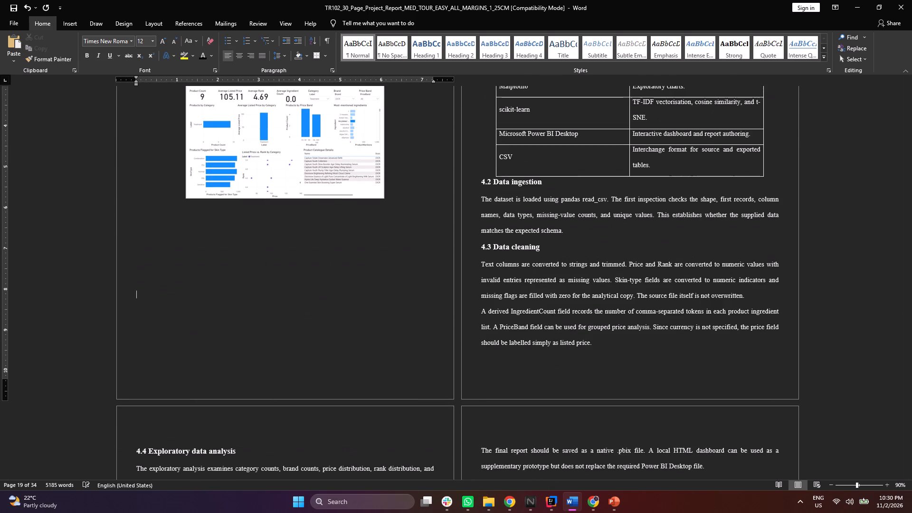
Review the layout of the four dashboard pictures between the 3.8 Methodology list and Chapter 4.
scroll(163, 234, "up", 10)
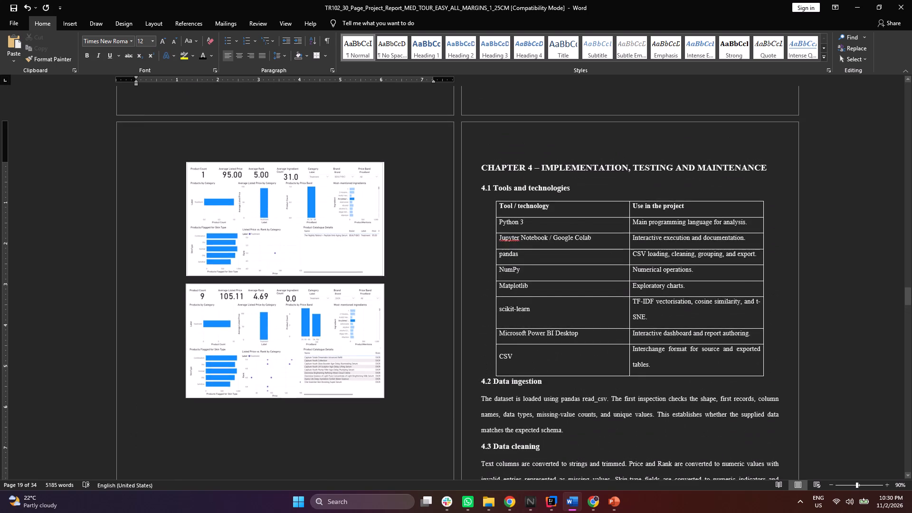
scroll(174, 246, "up", 6)
scroll(236, 249, "up", 5)
scroll(285, 241, "up", 6)
scroll(322, 232, "up", 12)
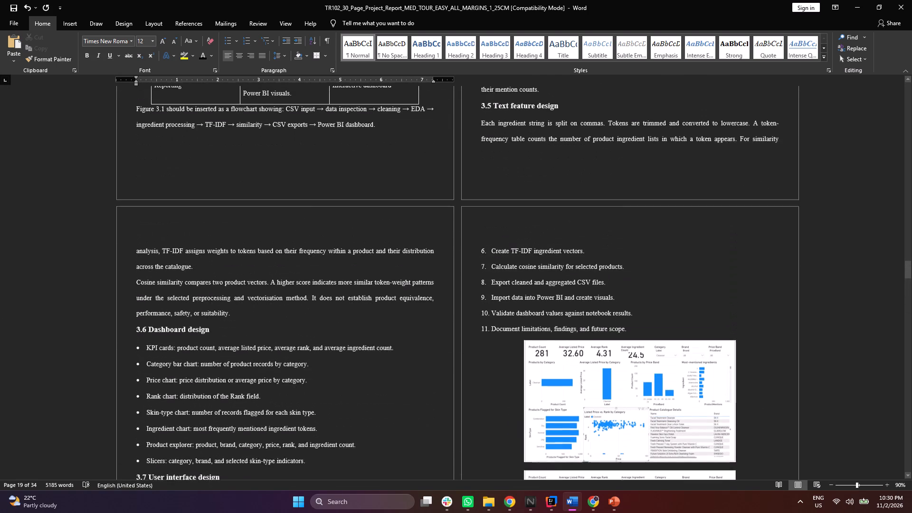
scroll(482, 251, "down", 4)
scroll(667, 315, "down", 4)
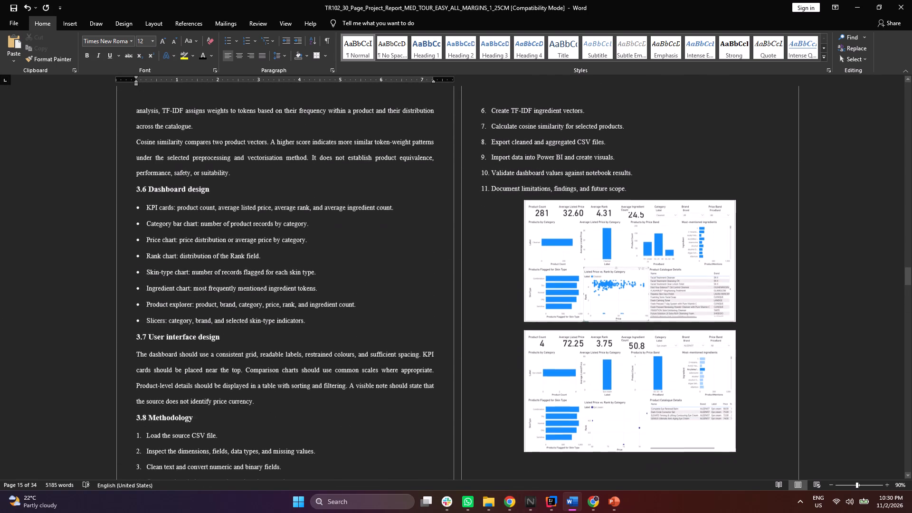
left_click(662, 299)
scroll(574, 339, "down", 8)
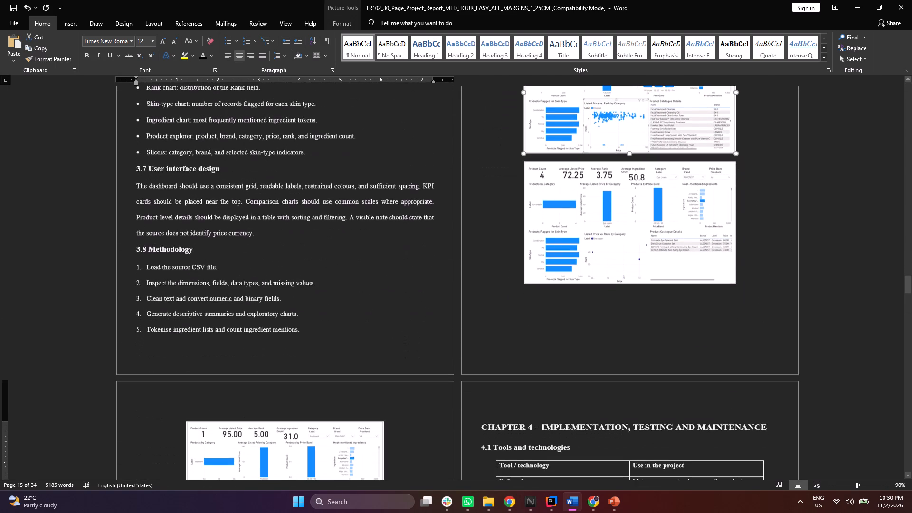
Examine the closing pages of the report, from Chapter 6 and the references through the appendices to the glossary.
left_click_drag(905, 290, 907, 411)
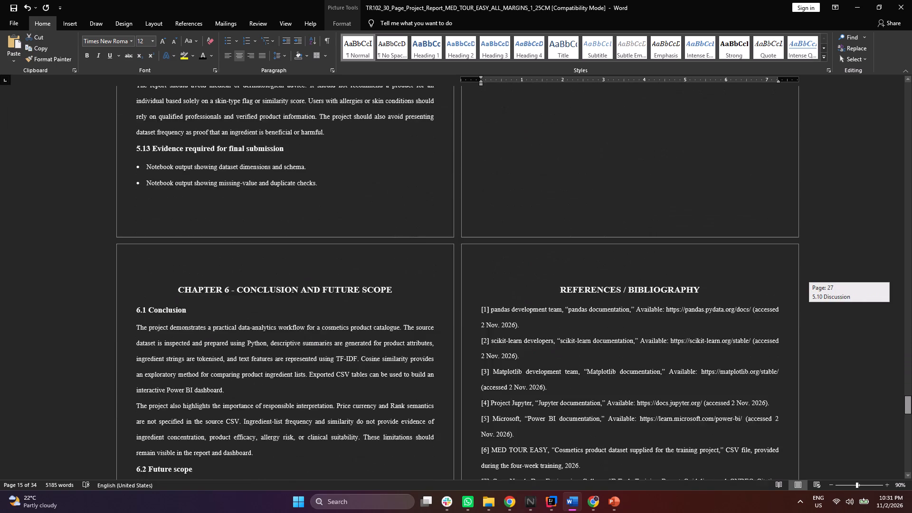
left_click_drag(907, 411, 910, 430)
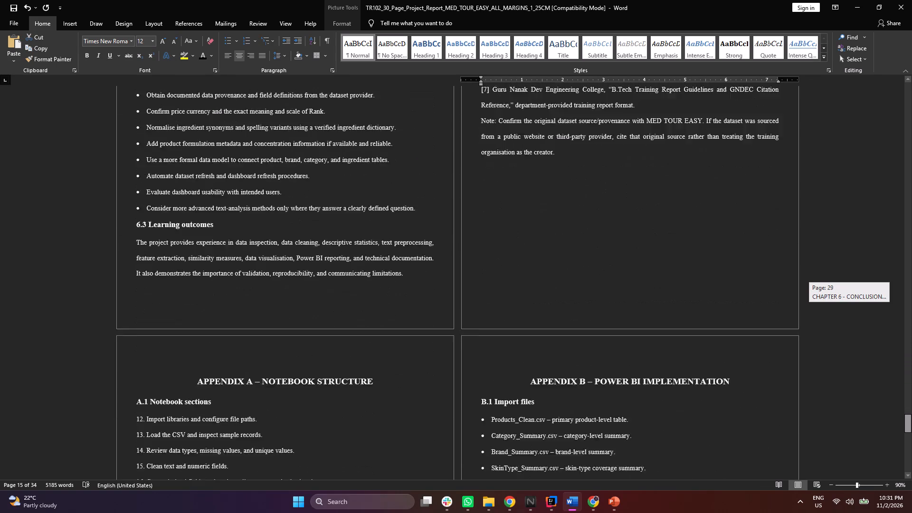
left_click_drag(910, 430, 911, 478)
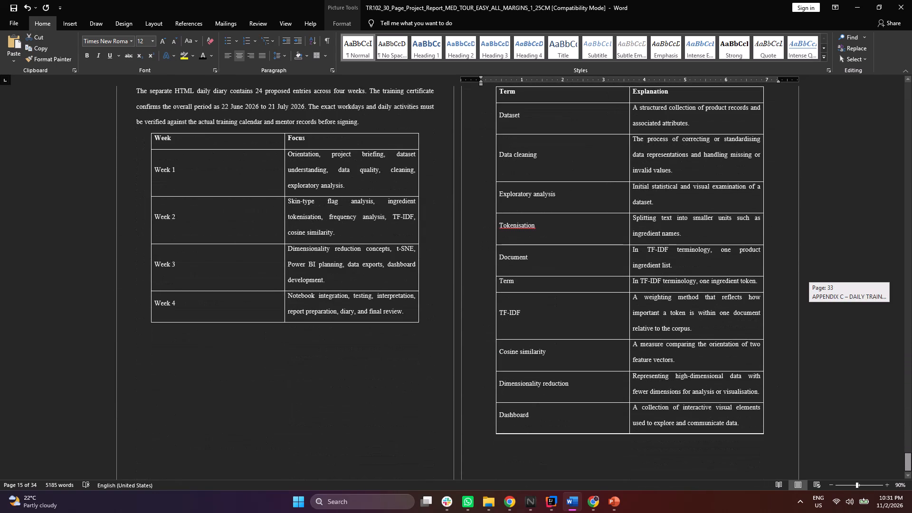
left_click_drag(911, 478, 911, 496)
scroll(713, 294, "up", 11)
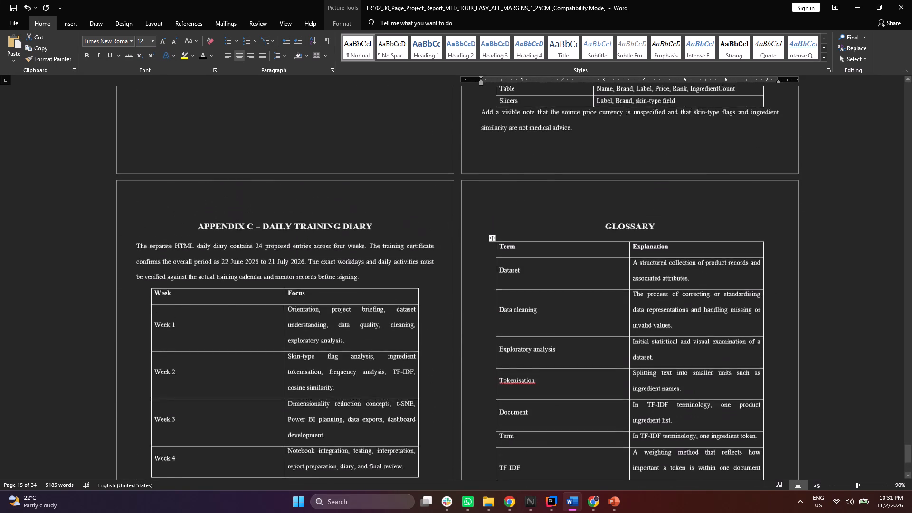
scroll(713, 294, "up", 19)
scroll(707, 280, "up", 5)
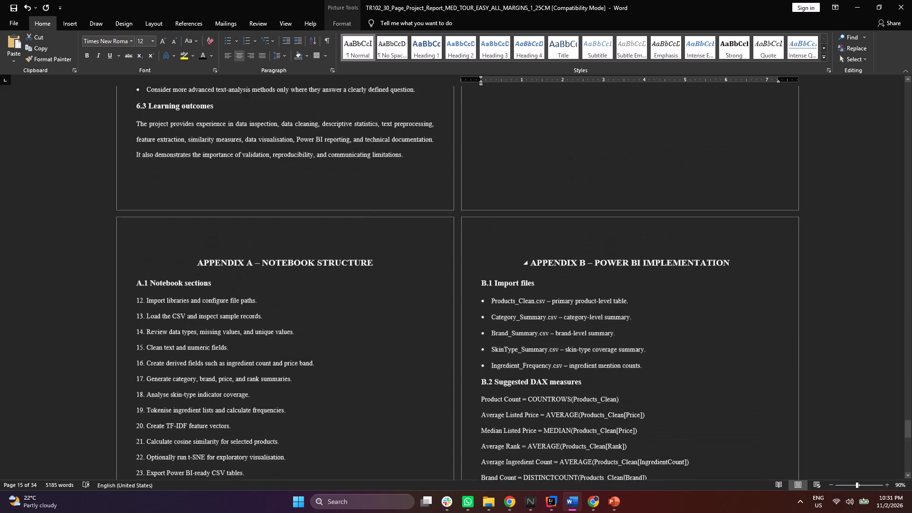
scroll(702, 275, "up", 11)
Save the report.
key("ctrl+s")
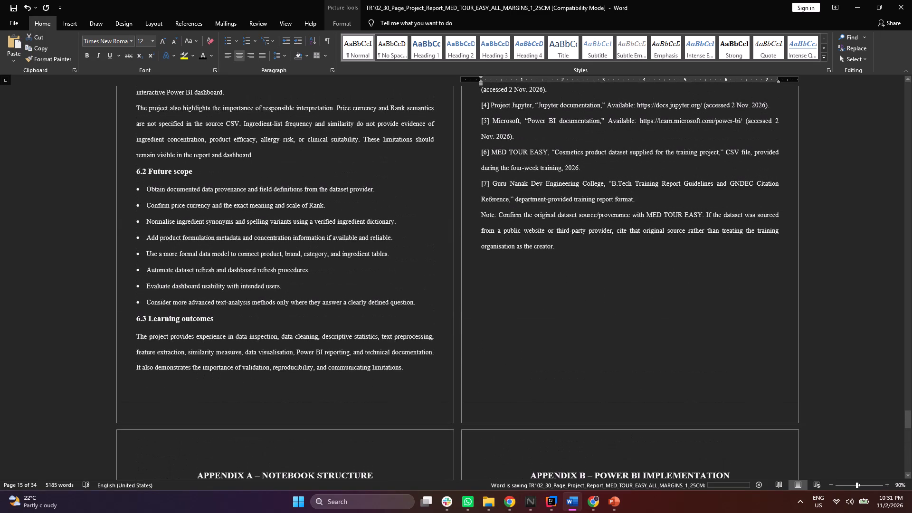
Examine Chapters 6, 5 and 4 backwards, checking page breaks, tables and the figure placeholders in section 5.9.
scroll(684, 157, "up", 14)
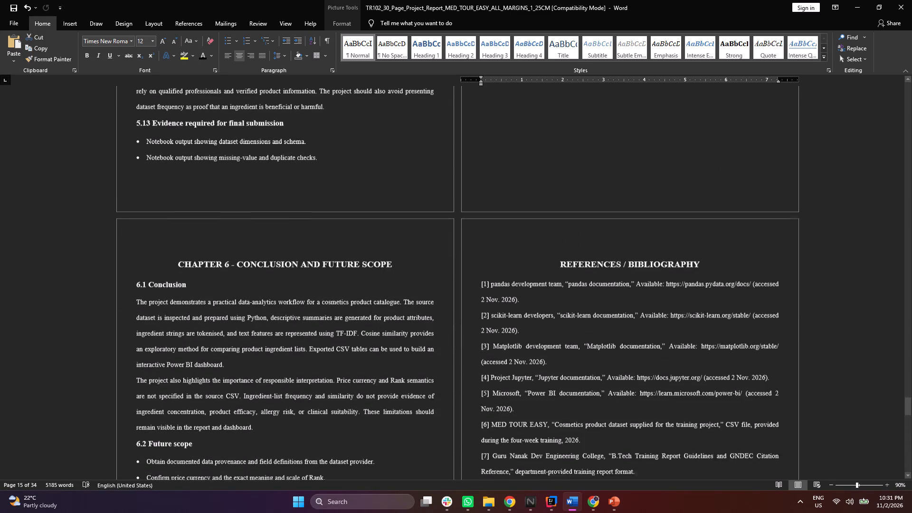
scroll(660, 174, "up", 13)
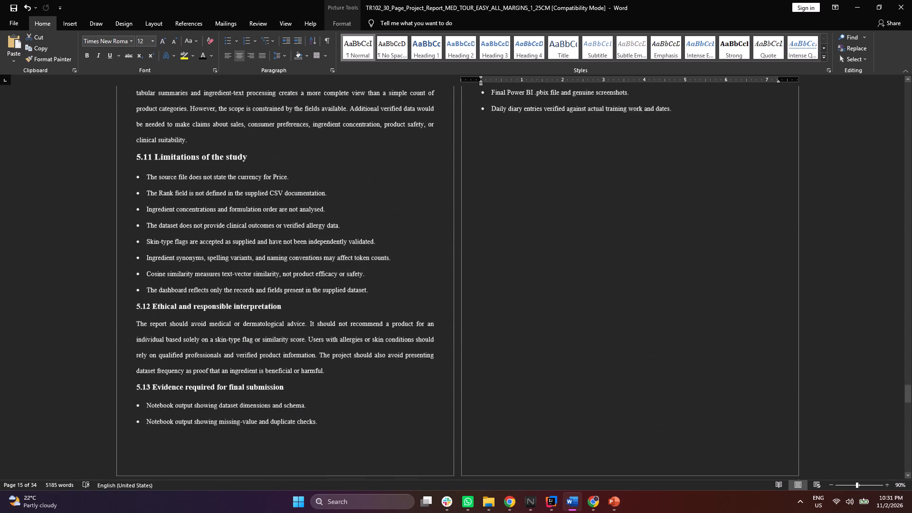
scroll(660, 174, "up", 7)
scroll(639, 181, "down", 1)
scroll(598, 186, "down", 2)
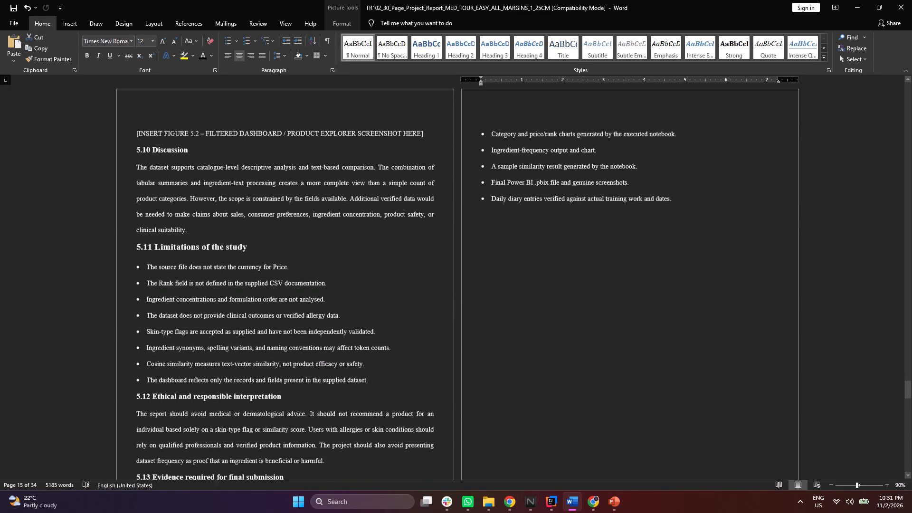
scroll(338, 136, "up", 10)
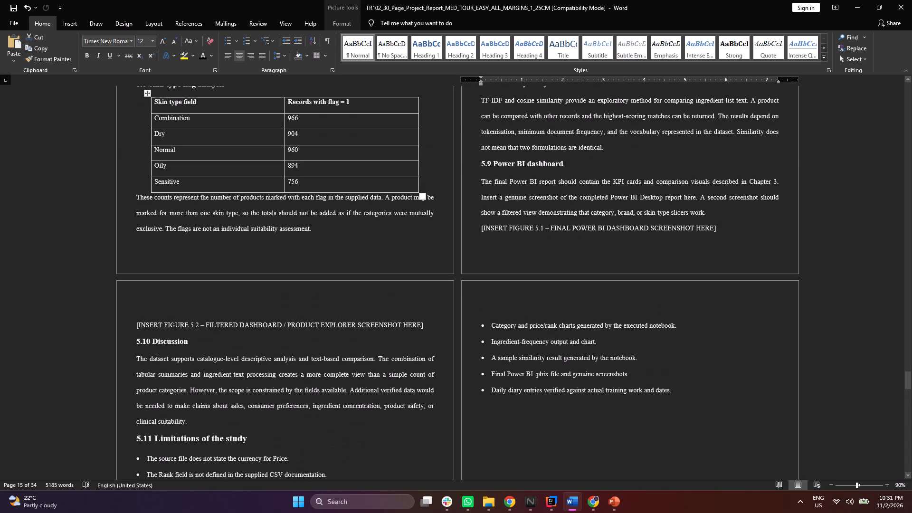
scroll(376, 249, "up", 4)
scroll(412, 267, "up", 5)
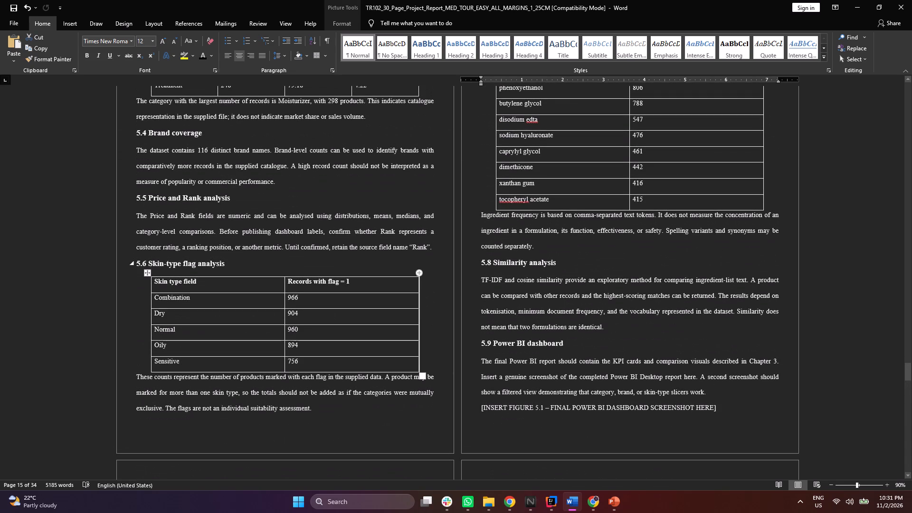
scroll(415, 259, "up", 4)
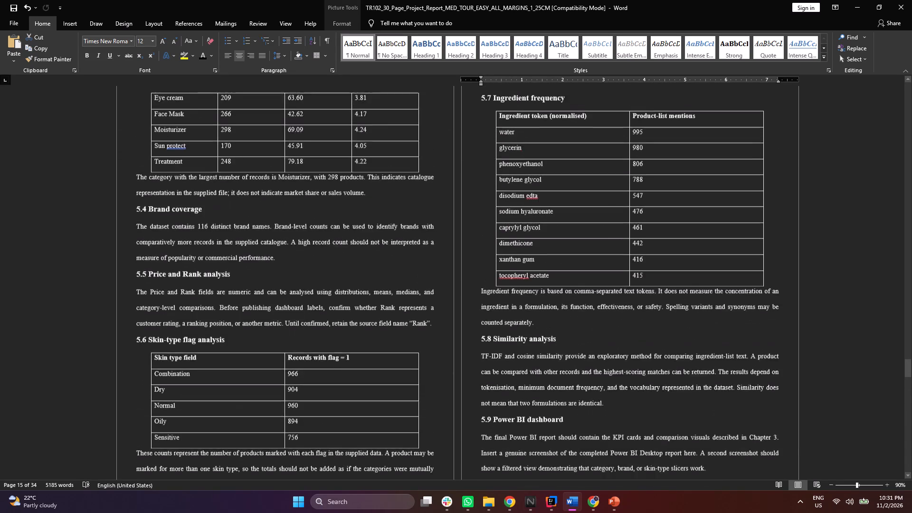
scroll(416, 259, "up", 13)
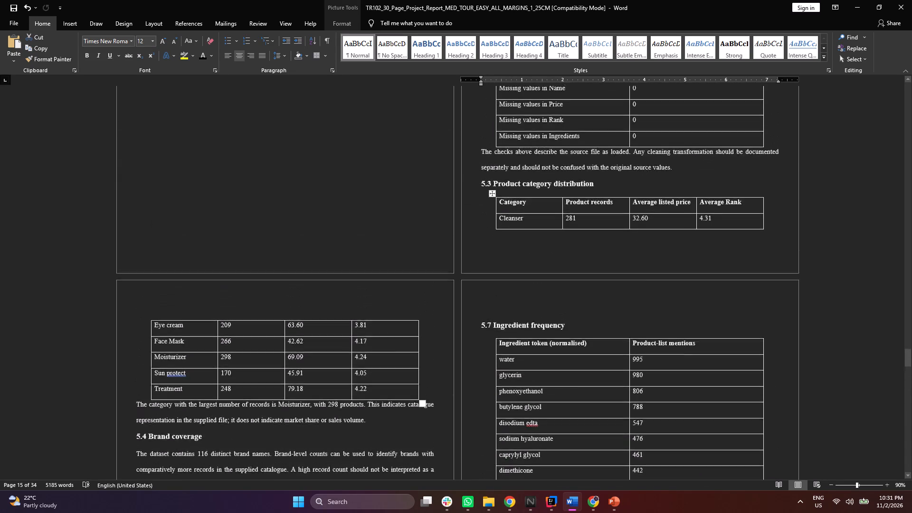
scroll(424, 267, "up", 16)
scroll(426, 268, "up", 7)
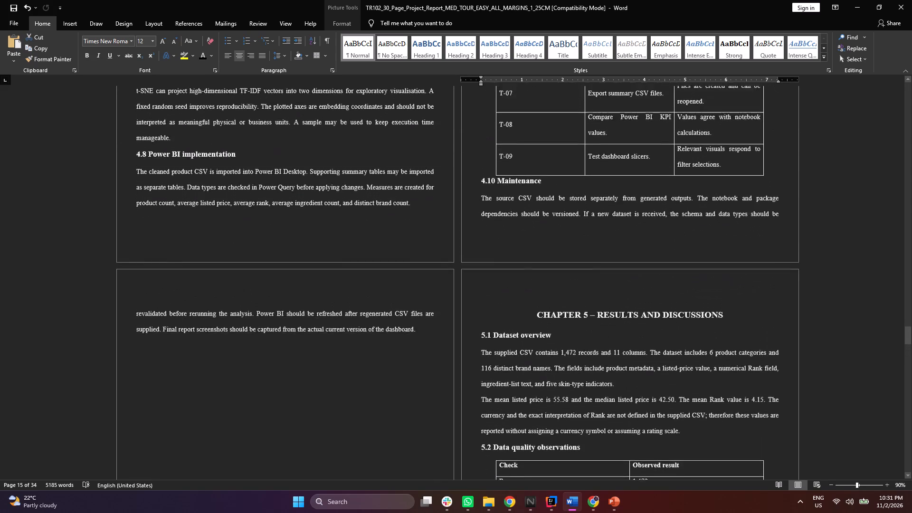
Copy the first dashboard picture after the 3.8 Methodology list into a new line above the Figure 5.1 placeholder in section 5.9.
scroll(426, 268, "up", 20)
scroll(426, 268, "up", 20)
scroll(426, 268, "up", 6)
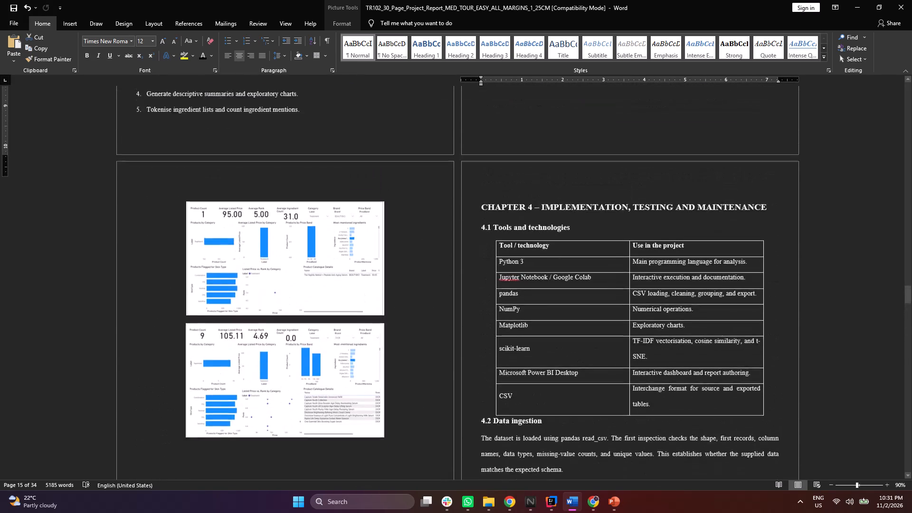
scroll(426, 268, "up", 15)
left_click(602, 229)
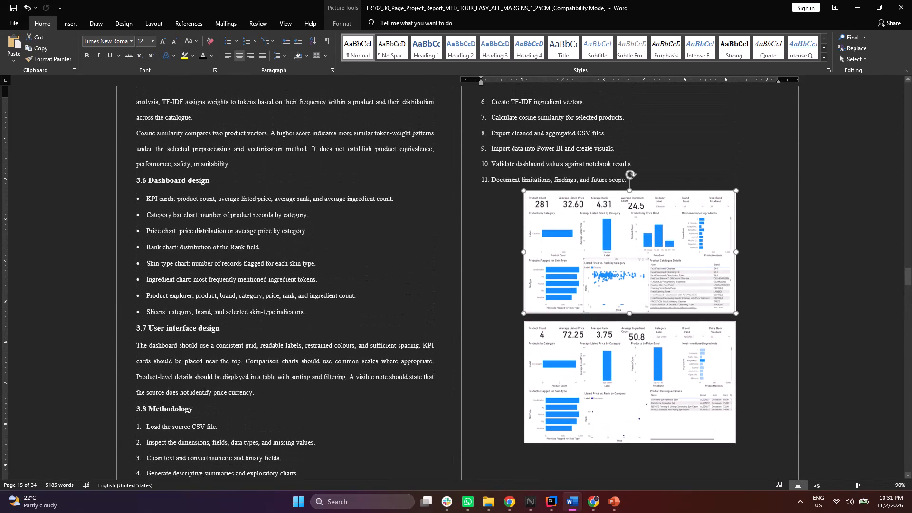
key("ctrl+c")
scroll(606, 232, "down", 8)
scroll(606, 236, "down", 19)
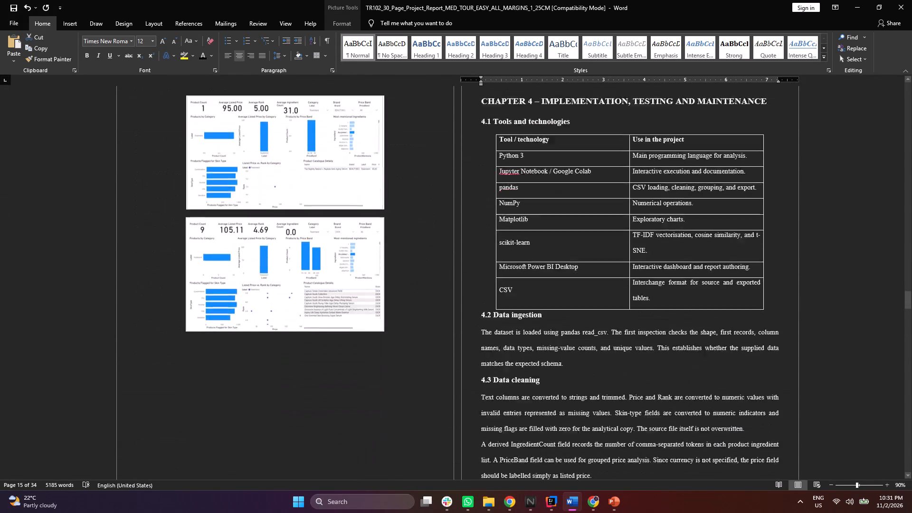
scroll(554, 251, "down", 20)
scroll(554, 251, "down", 19)
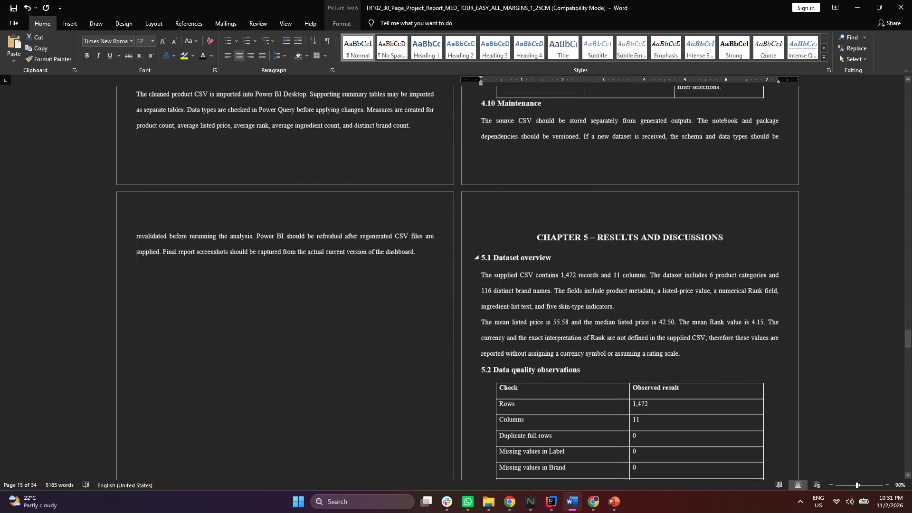
scroll(575, 259, "down", 15)
scroll(584, 273, "down", 14)
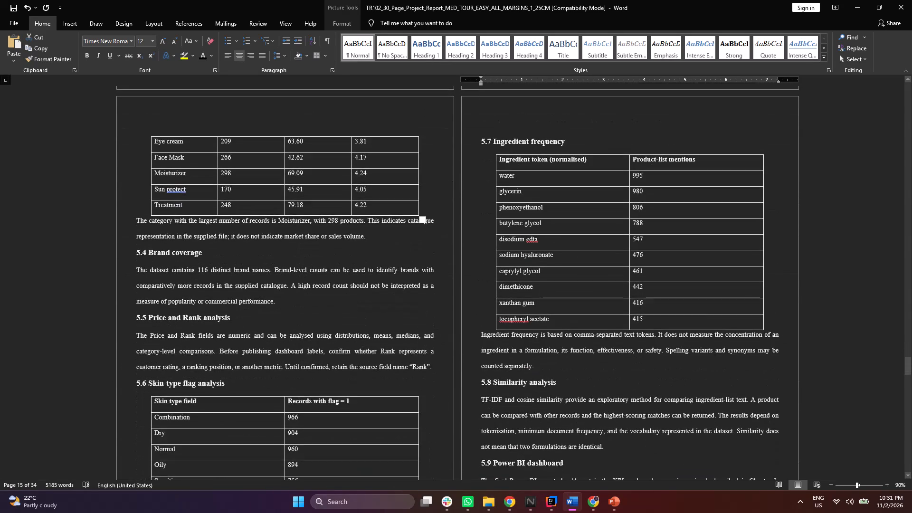
scroll(586, 269, "down", 8)
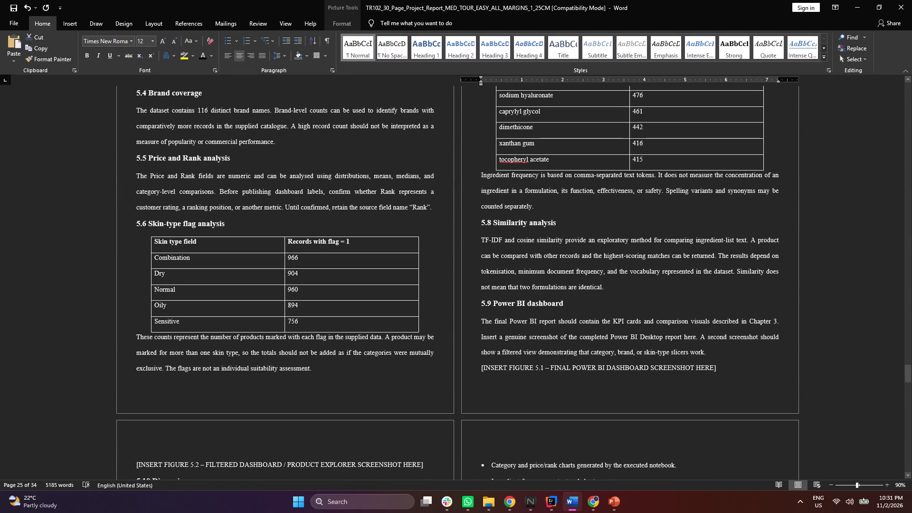
left_click(717, 369)
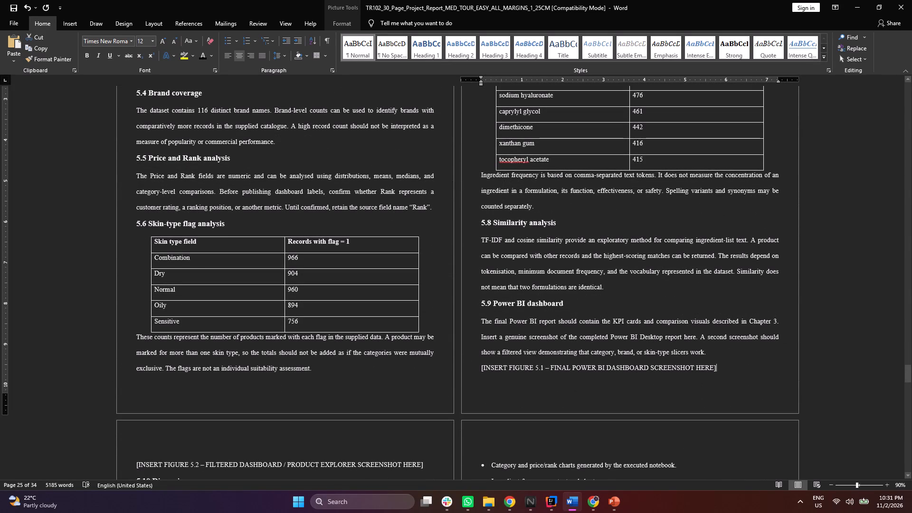
left_click(727, 355)
key("Return")
key("ctrl+v")
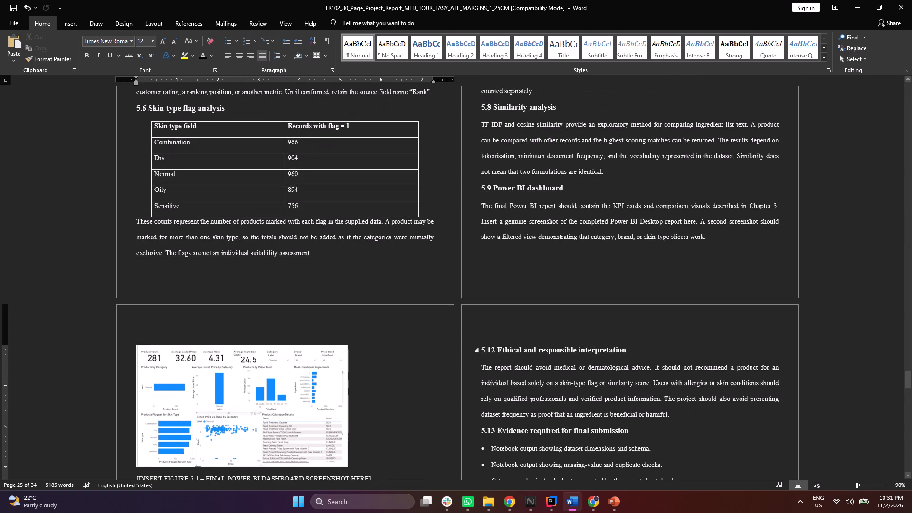
Centre the pasted dashboard picture above the Figure 5.1 placeholder.
scroll(610, 313, "down", 5)
left_click(250, 300)
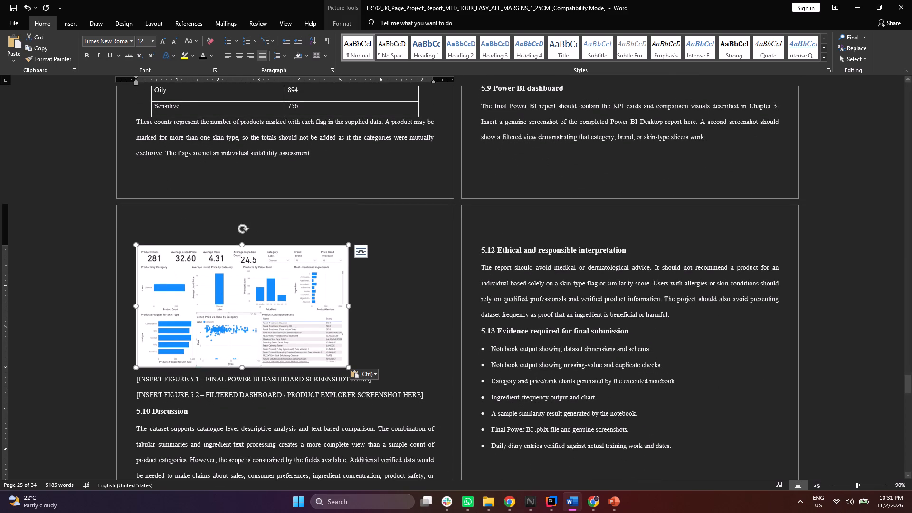
left_click(243, 56)
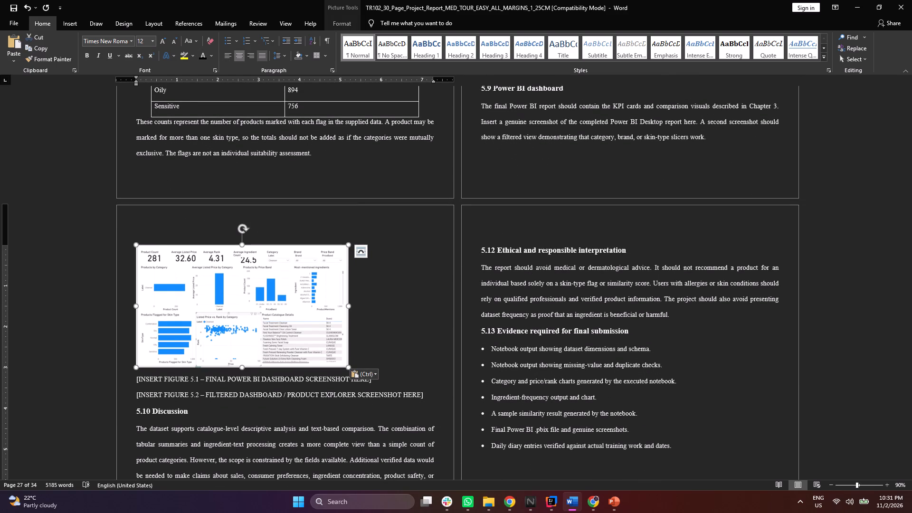
Trim the Figure 5.1 placeholder to the caption "FIGURE 5.1 – FINAL POWER BI DASHBOARD", without brackets or insertion wording.
left_click(305, 378)
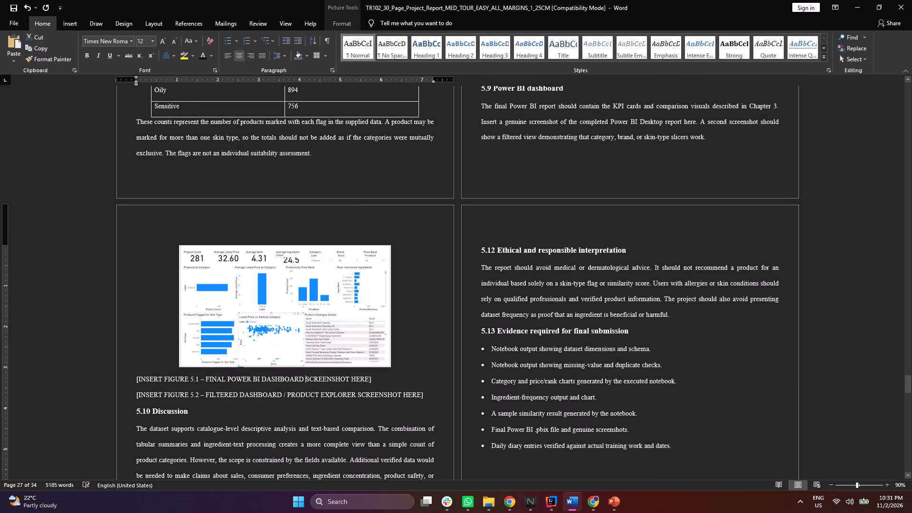
left_click_drag(192, 380, 176, 378)
left_click(180, 380)
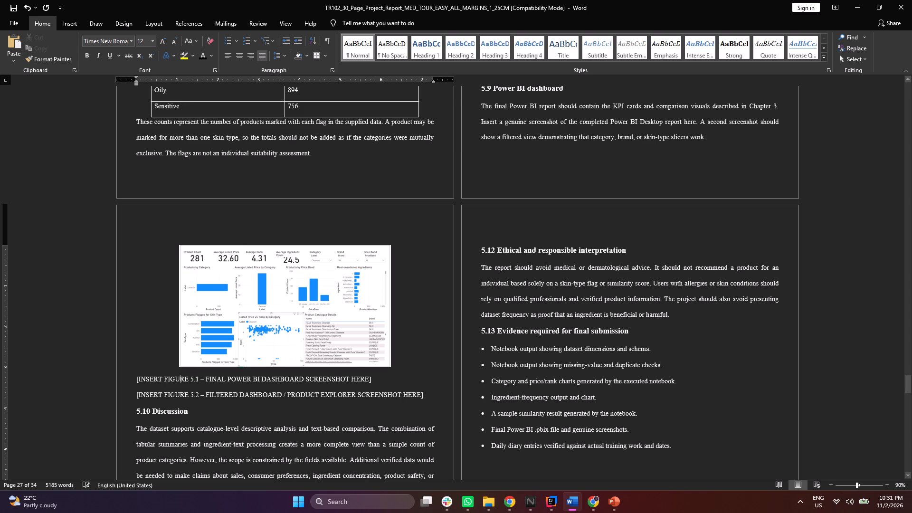
left_click_drag(165, 376, 133, 372)
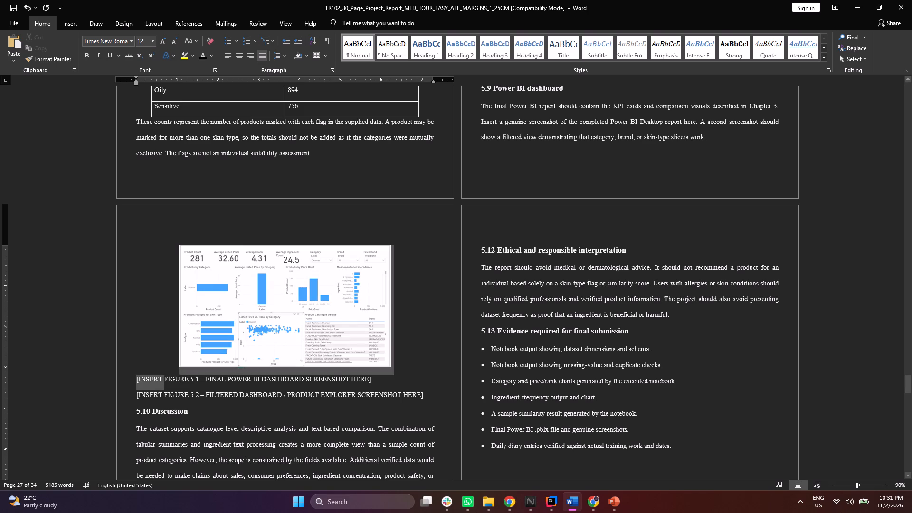
left_click_drag(133, 372, 125, 381)
key("BackSpace")
left_click(352, 374)
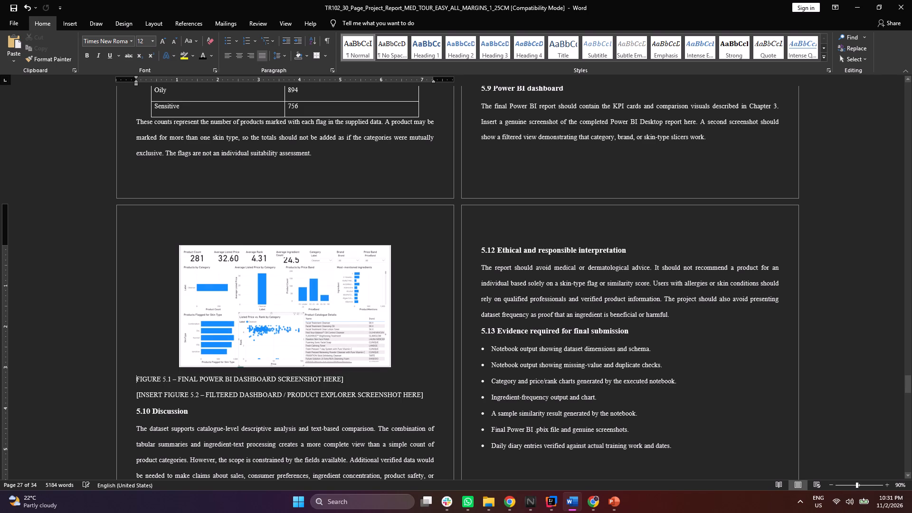
left_click(354, 381)
key("BackSpace")
key("BackSpace")
key("BackSpace")
key("BackSpace")
key("BackSpace")
key("BackSpace")
key("BackSpace")
key("BackSpace")
key("BackSpace")
key("BackSpace")
key("BackSpace")
key("BackSpace")
key("BackSpace")
key("BackSpace")
key("BackSpace")
key("BackSpace")
key("BackSpace")
key("BackSpace")
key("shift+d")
Format the Figure 5.1 caption as italic, 11 pt and centred.
left_click_drag(277, 378, 133, 382)
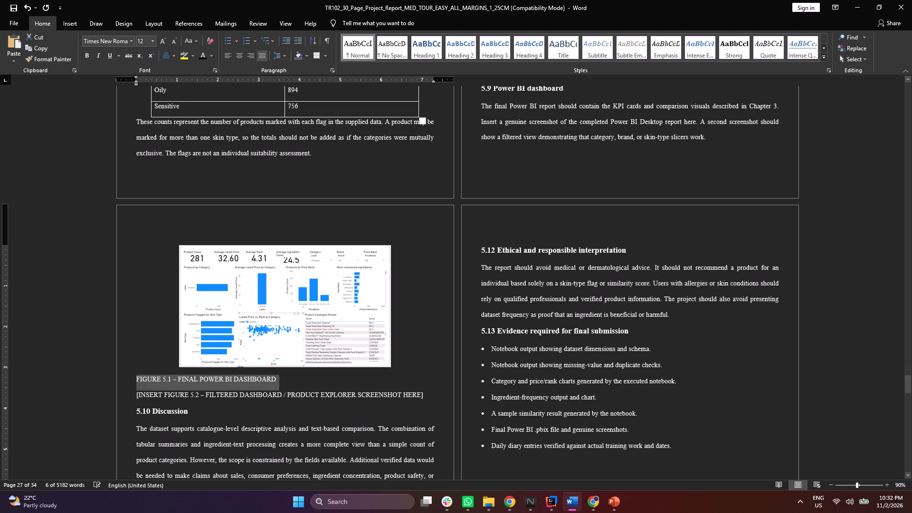
left_click(98, 55)
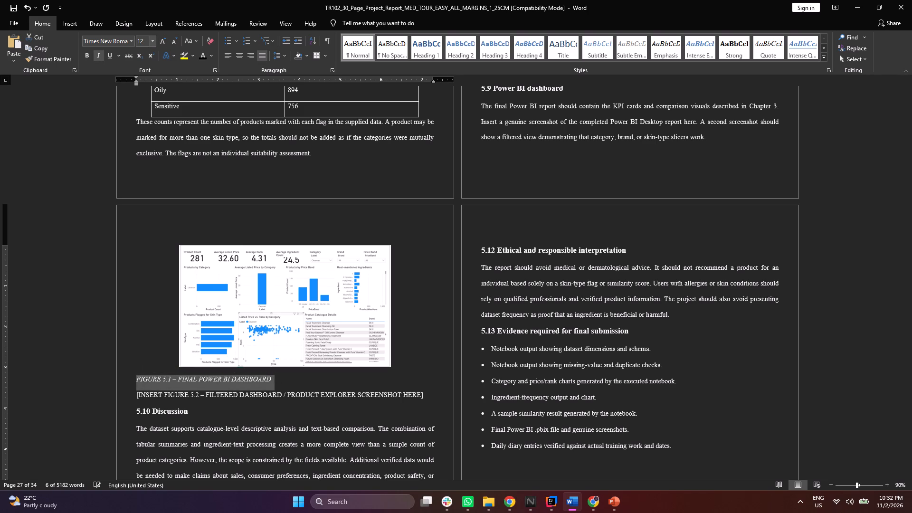
left_click(173, 46)
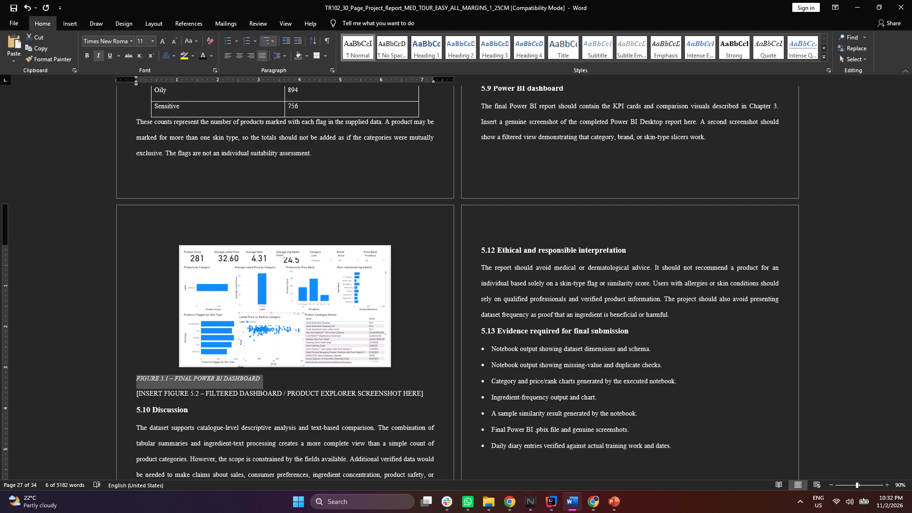
left_click(239, 55)
Copy the second dashboard picture after the 3.8 Methodology list into a new line below the Figure 5.1 caption.
left_click(349, 375)
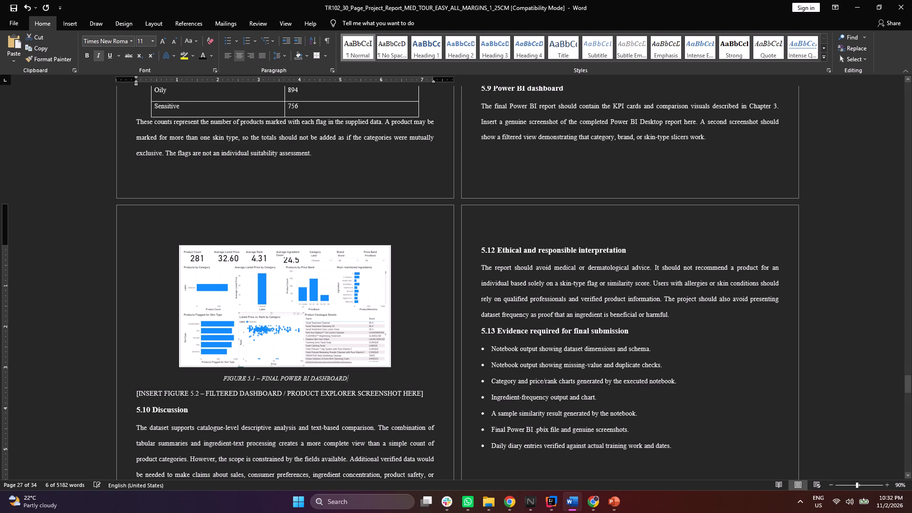
scroll(361, 363, "down", 6)
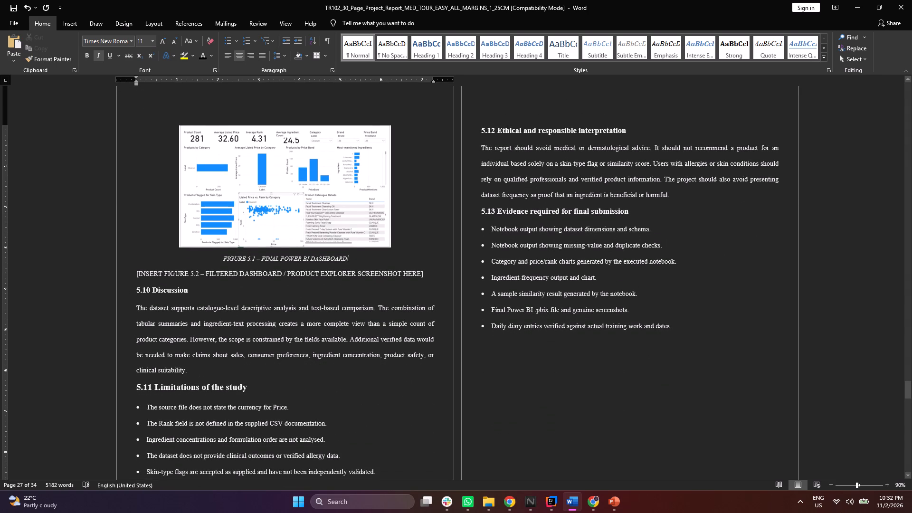
key("Return")
scroll(449, 277, "up", 1)
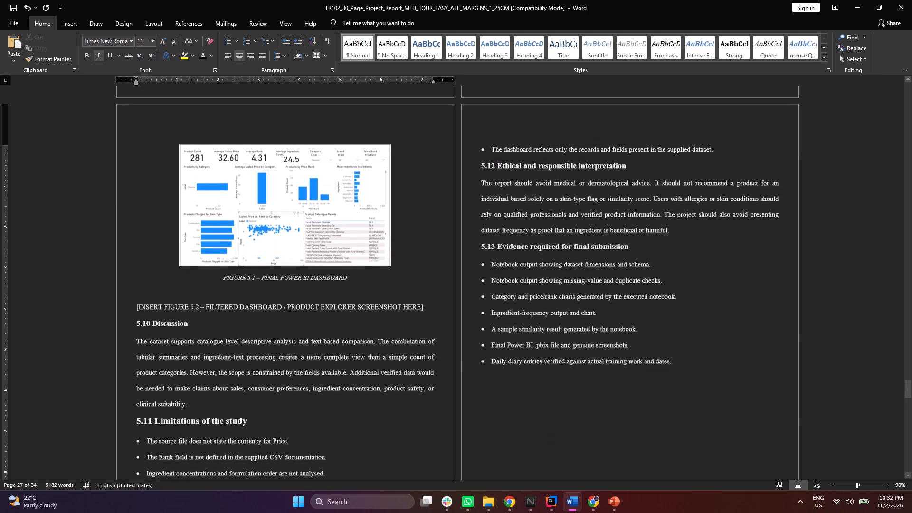
scroll(449, 277, "up", 5)
scroll(571, 222, "up", 20)
scroll(571, 222, "up", 10)
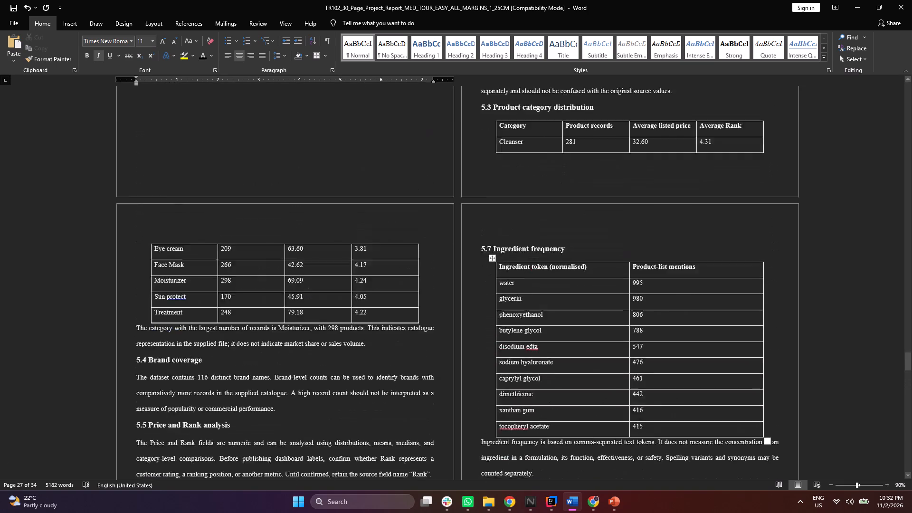
scroll(578, 214, "up", 20)
scroll(578, 214, "up", 20)
scroll(578, 214, "up", 12)
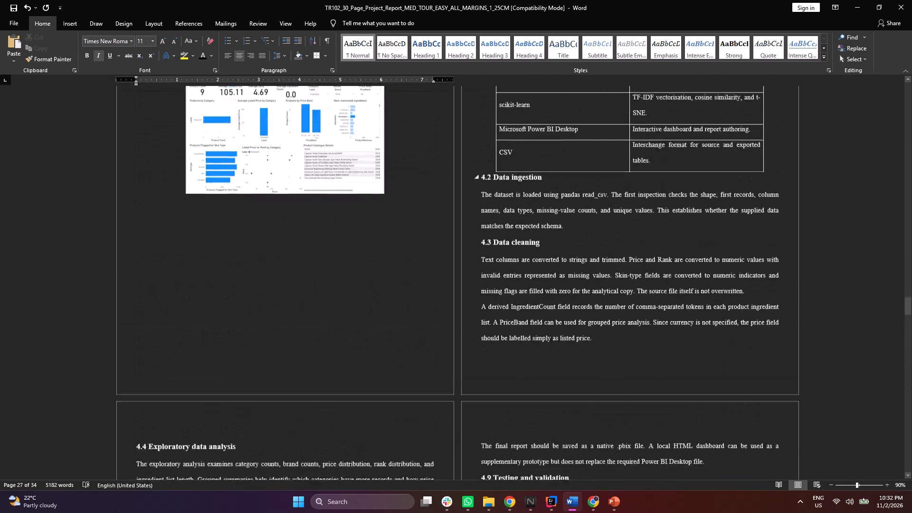
scroll(578, 214, "up", 20)
scroll(578, 214, "up", 3)
left_click(578, 214)
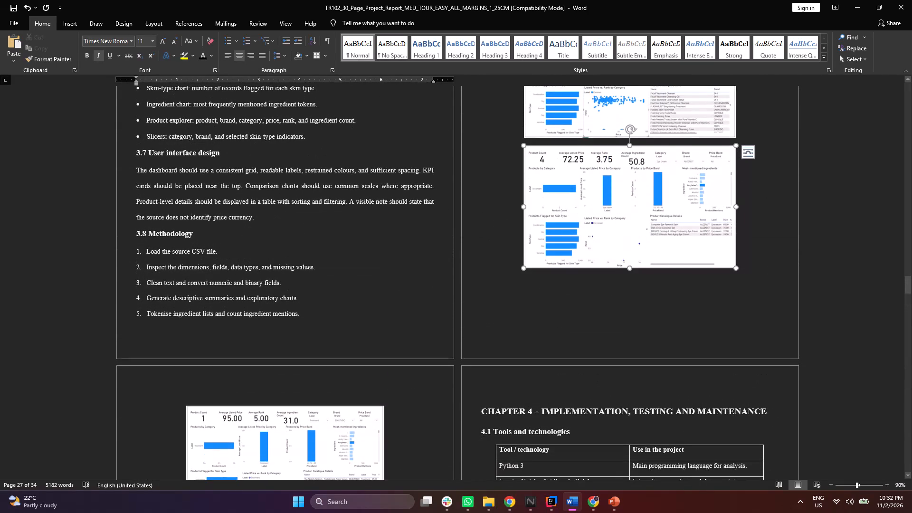
scroll(578, 214, "down", 5)
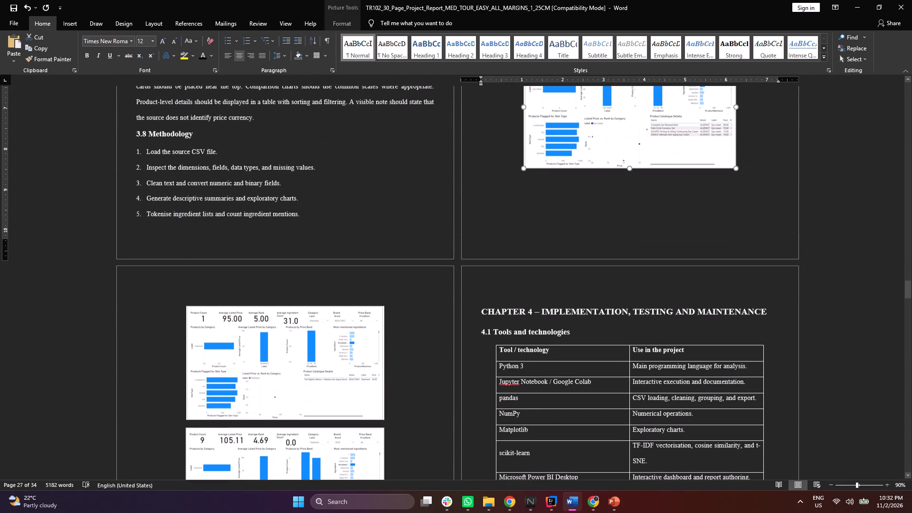
scroll(626, 164, "up", 5)
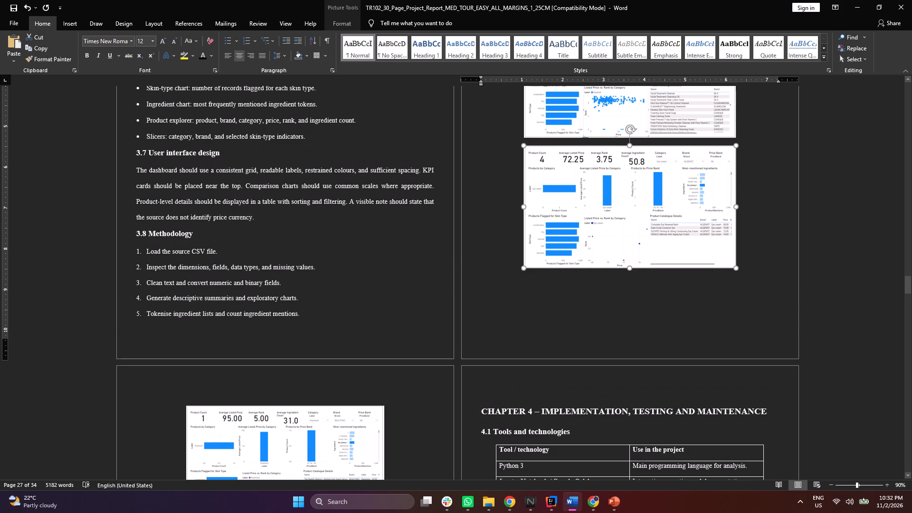
key("ctrl+c")
scroll(626, 164, "down", 18)
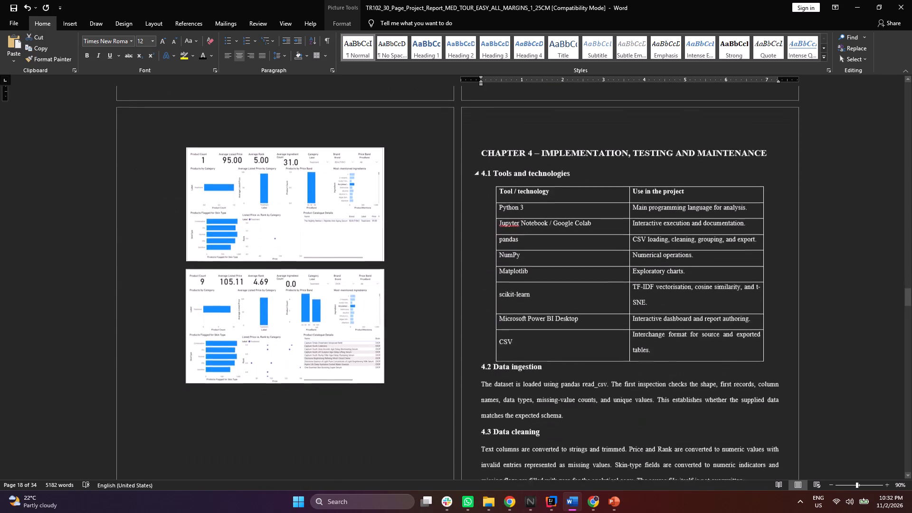
scroll(621, 172, "down", 4)
left_click_drag(908, 310, 911, 362)
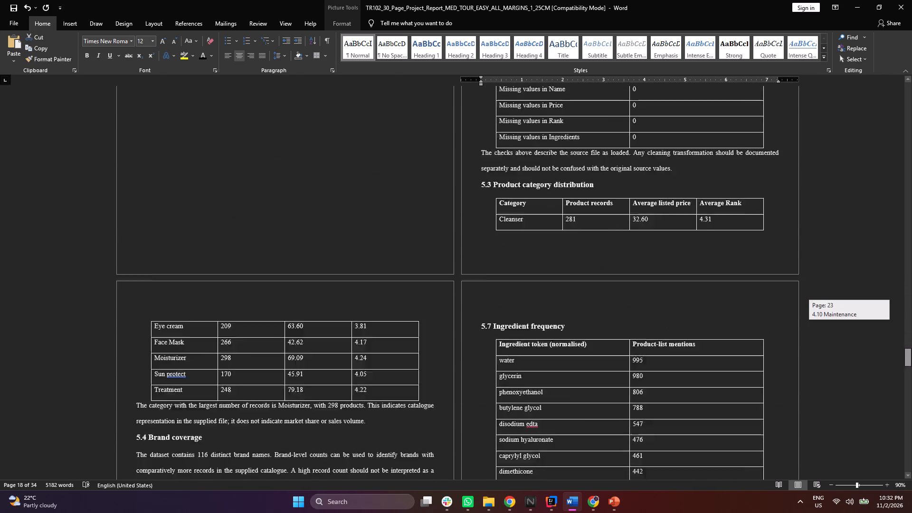
left_click_drag(911, 362, 911, 396)
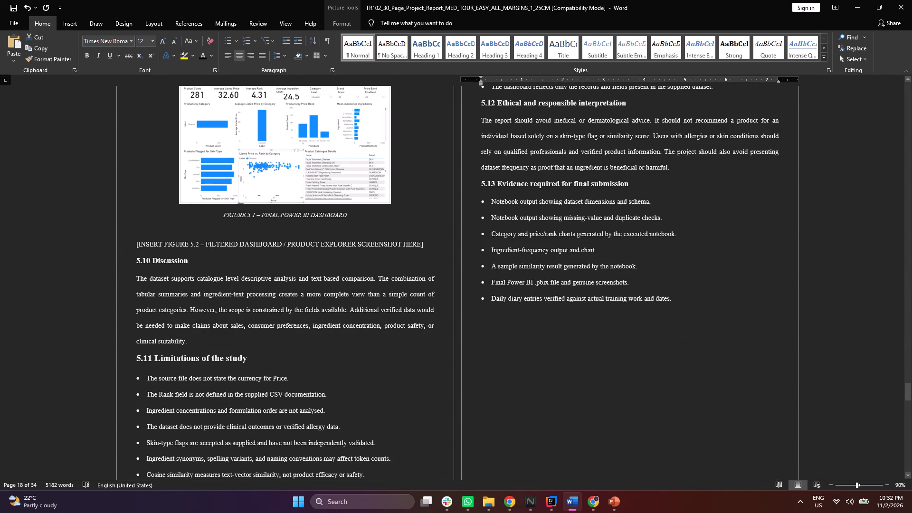
left_click(300, 240)
left_click(304, 229)
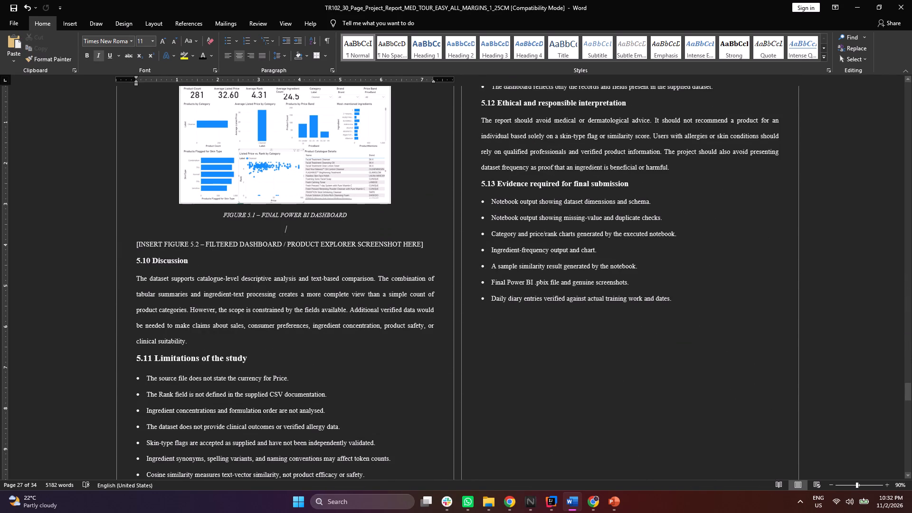
key("ctrl+v")
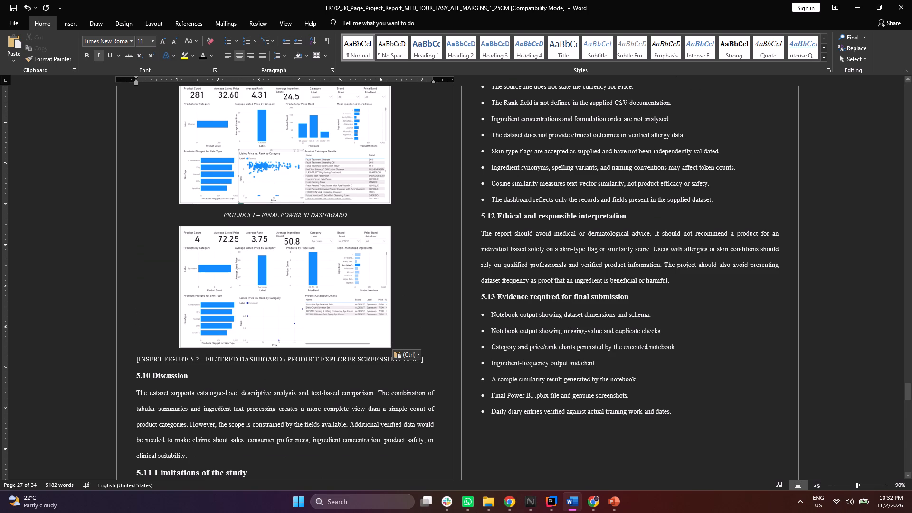
Trim the Figure 5.2 placeholder to the caption "FIGURE 5.2 – FILTERED DASHBOARD / PRODUCT EXPLORER", without brackets or insertion wording.
left_click_drag(164, 358, 136, 358)
left_click_drag(136, 358, 135, 358)
key("BackSpace")
left_click(419, 359)
key("BackSpace")
key("BackSpace")
key("BackSpace")
key("BackSpace")
key("BackSpace")
key("BackSpace")
key("BackSpace")
key("BackSpace")
key("BackSpace")
key("BackSpace")
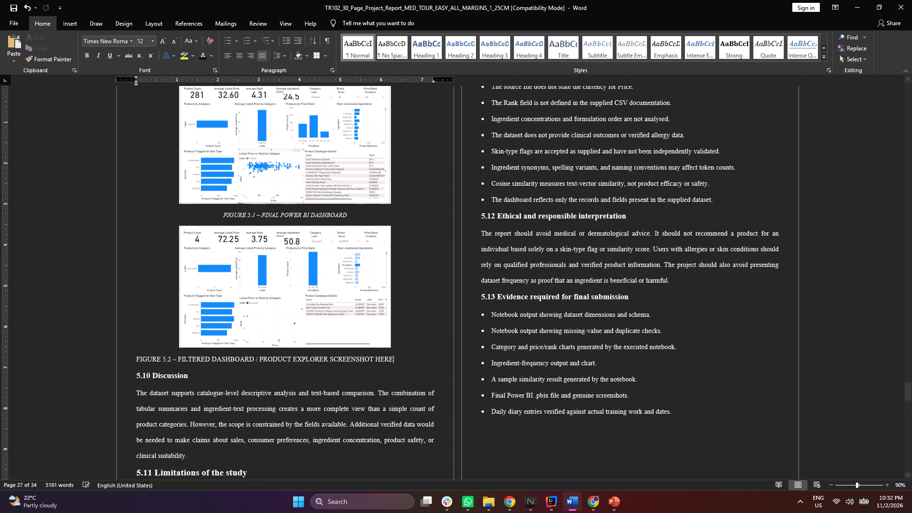
key("BackSpace")
key("BackSpace")
key("BackSpace")
key("BackSpace")
key("BackSpace")
key("BackSpace")
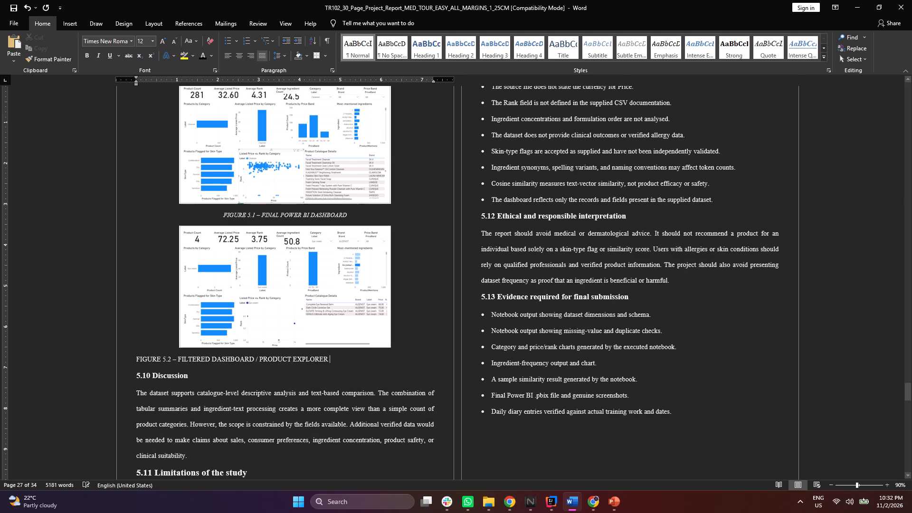
key("BackSpace")
Format the Figure 5.2 caption as italic, 11 pt and centred.
left_click_drag(337, 360, 160, 360)
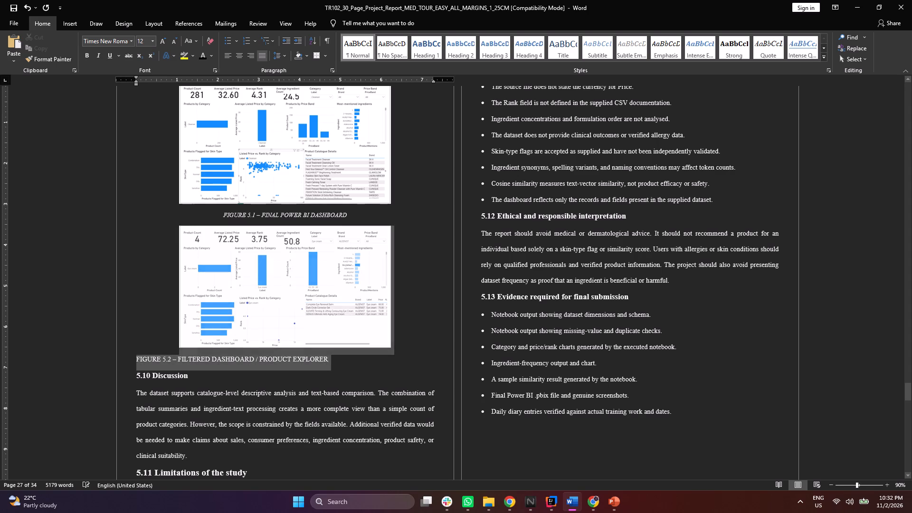
left_click_drag(160, 360, 138, 359)
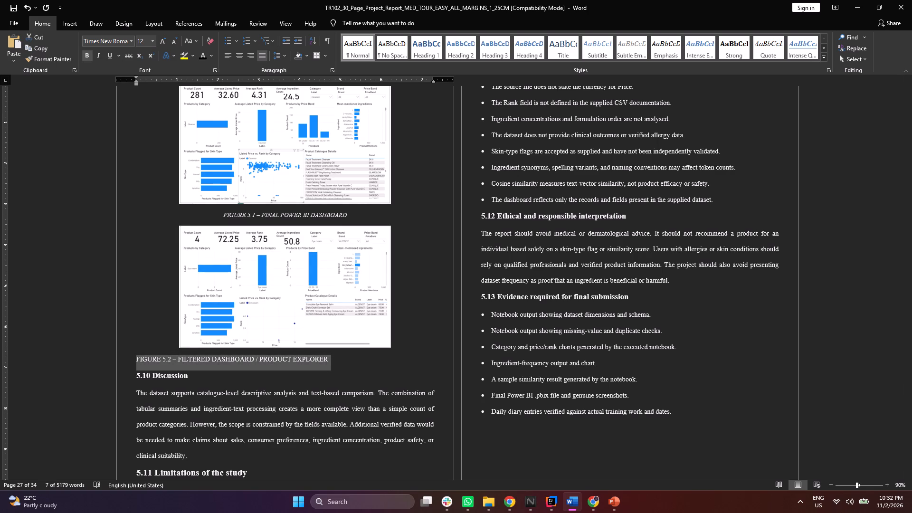
left_click(97, 54)
left_click(239, 55)
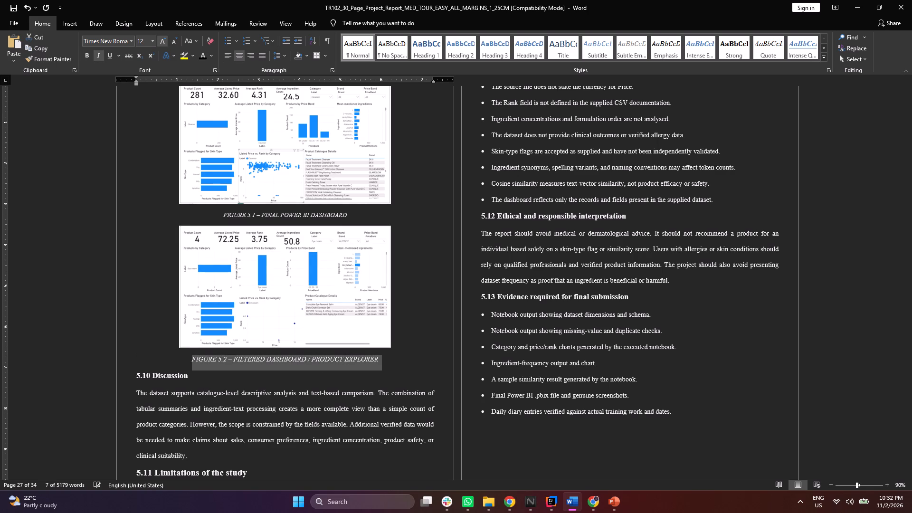
left_click(176, 42)
left_click(374, 368)
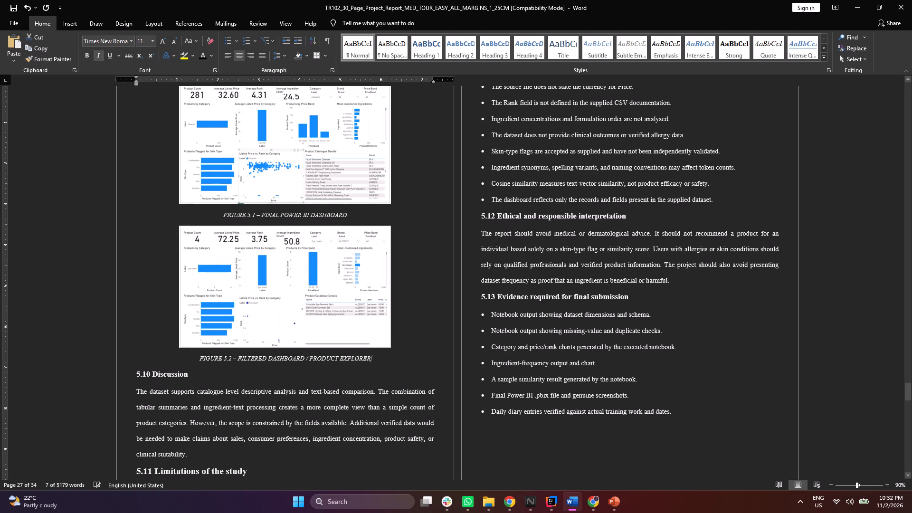
Delete the two lowest dashboard pictures placed before the Chapter 4 heading.
scroll(390, 337, "up", 16)
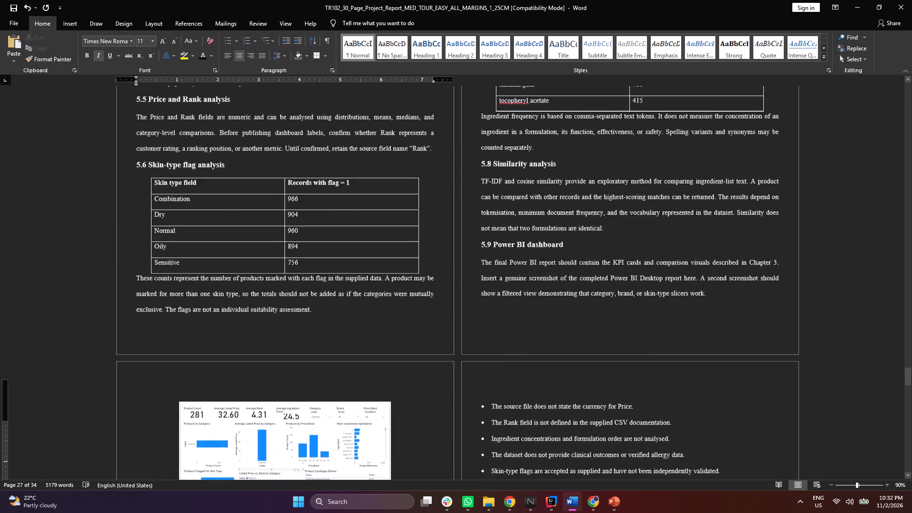
scroll(401, 335, "up", 13)
scroll(343, 269, "up", 20)
scroll(343, 269, "up", 9)
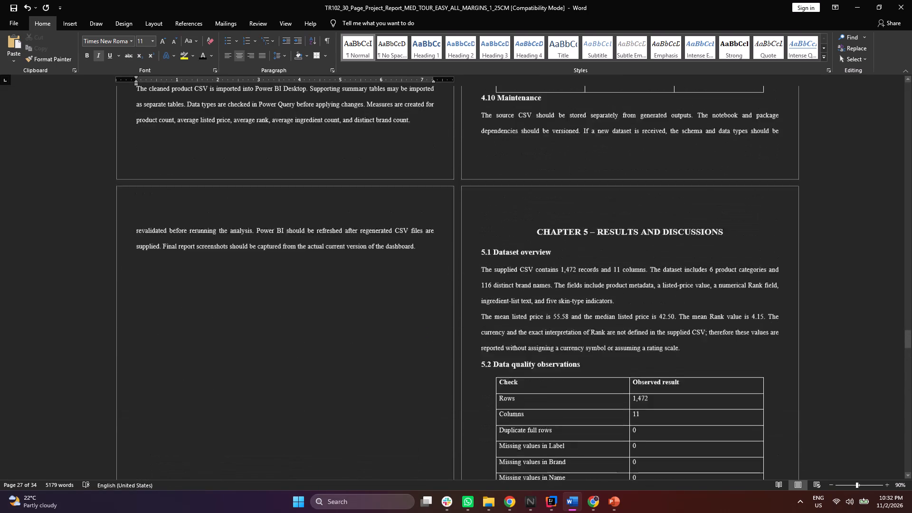
scroll(345, 262, "up", 20)
scroll(470, 230, "up", 5)
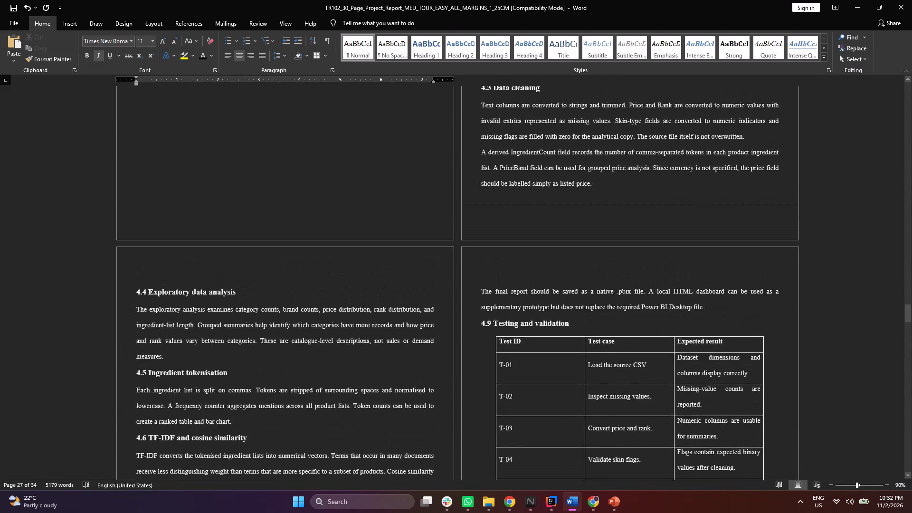
scroll(570, 204, "up", 7)
scroll(303, 154, "up", 6)
left_click(313, 217)
key("BackSpace")
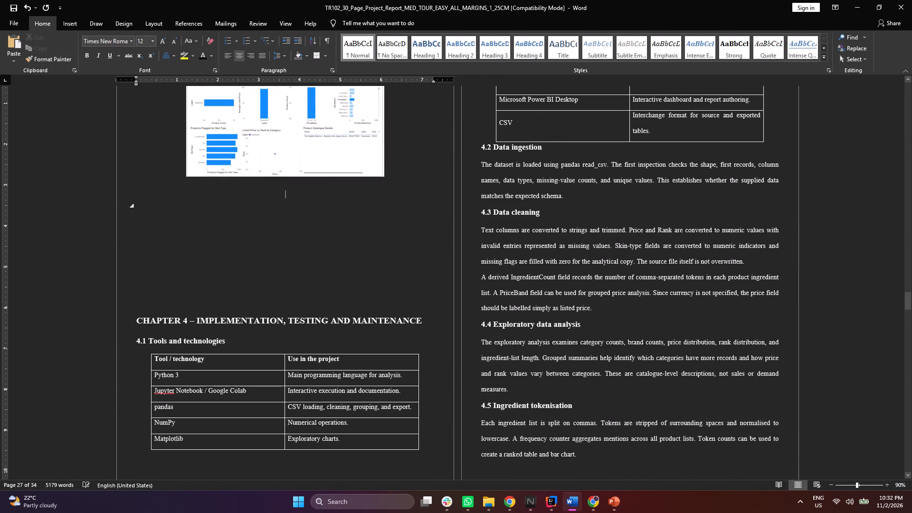
left_click(319, 169)
key("BackSpace")
Remove the blank lines directly above the Chapter 4 heading to close the gap on its page.
left_click(304, 325)
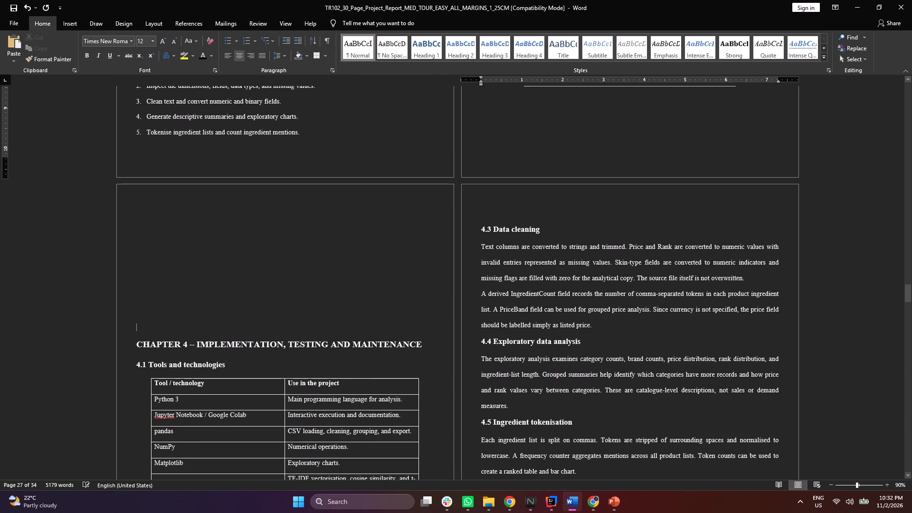
key("BackSpace")
key("BackSpace")
key("BackSpace")
key("BackSpace")
key("BackSpace")
key("BackSpace")
key("BackSpace")
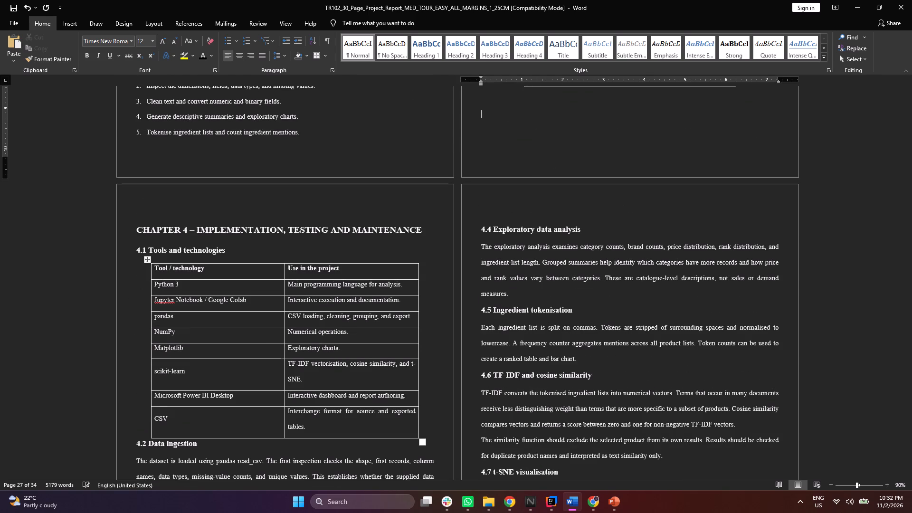
Delete the two remaining dashboard pictures between the 3.8 Methodology list and the Chapter 4 heading.
scroll(470, 231, "up", 6)
left_click(622, 188)
key("BackSpace")
scroll(622, 188, "up", 7)
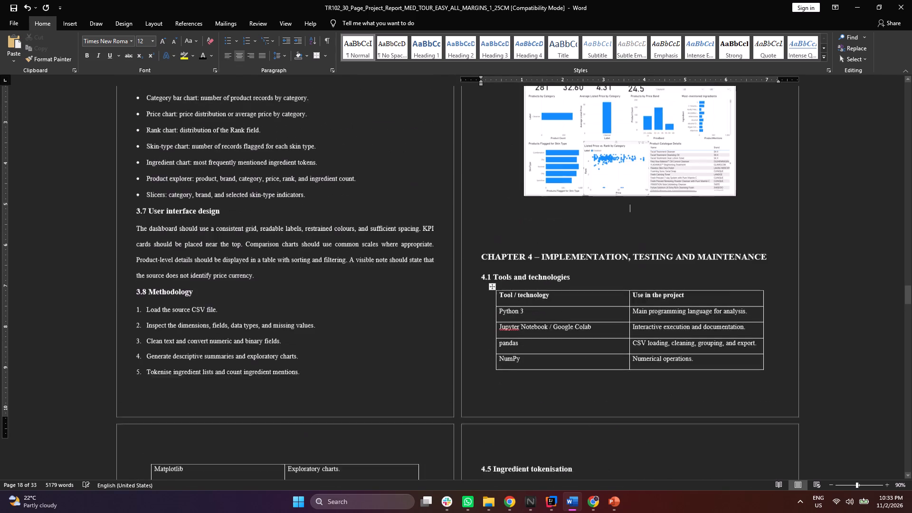
left_click(622, 188)
key("BackSpace")
Add blank lines after the 3.8 Methodology list until the Chapter 4 heading starts on a new page.
scroll(622, 188, "up", 8)
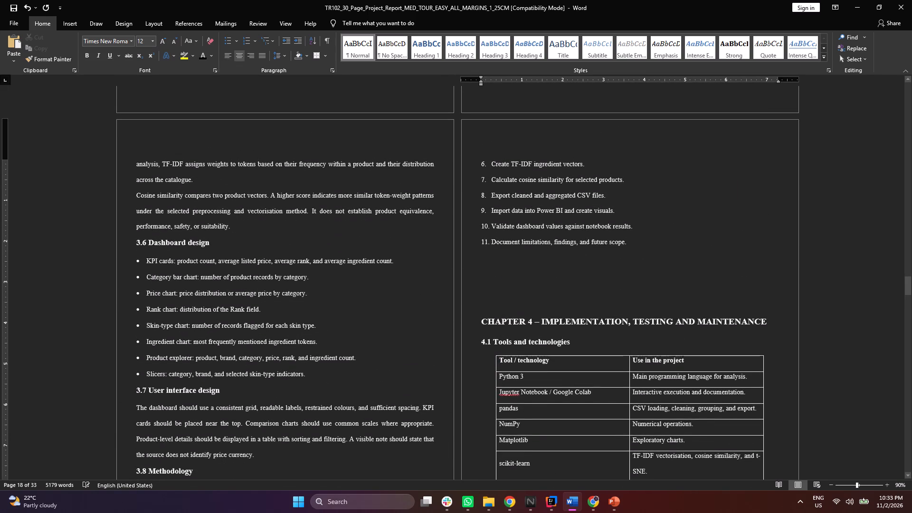
key("Return")
key("Return")
key("Return")
key("Return")
key("Return")
key("Return")
key("Return")
scroll(622, 188, "down", 9)
key("Return")
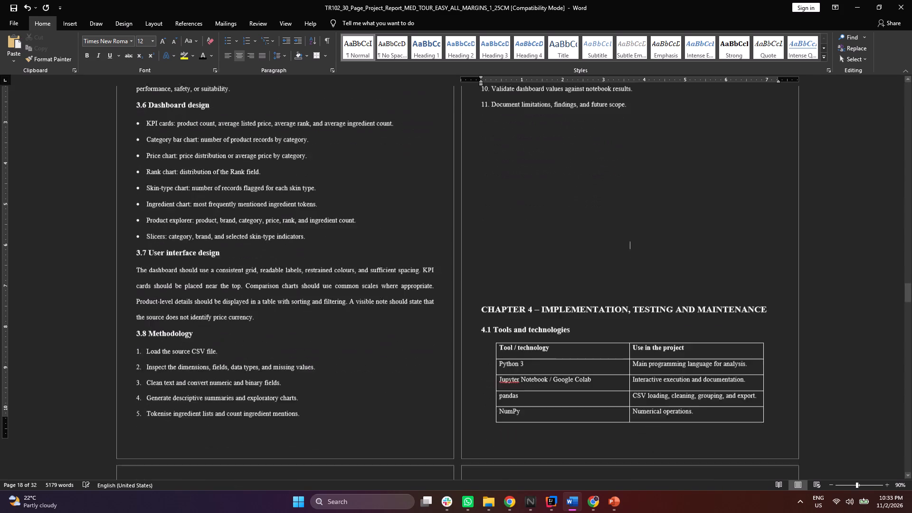
scroll(622, 188, "down", 5)
key("Return")
key("Return")
key("Return")
key("Return")
key("Return")
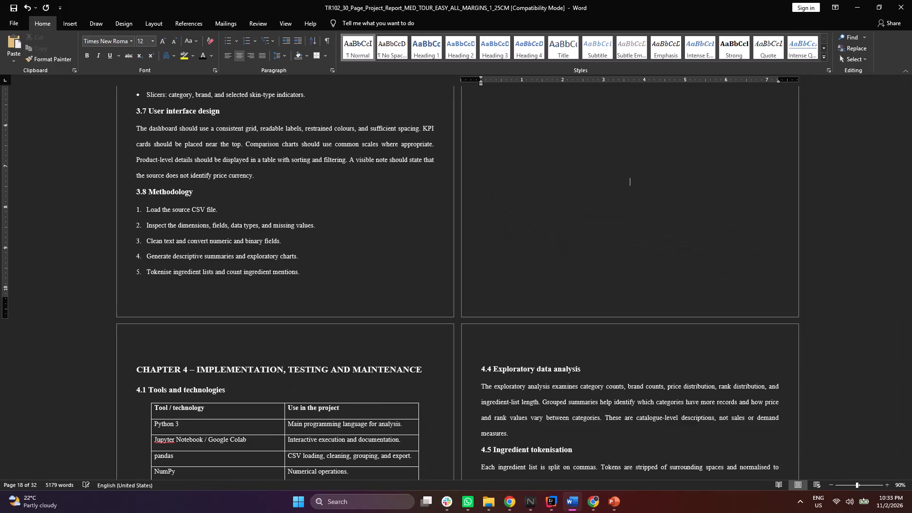
Review the Chapter 3 pages and examine the Figure 3.1 flowchart note below the 3.2 Overall architecture table.
scroll(560, 183, "up", 7)
scroll(490, 199, "up", 13)
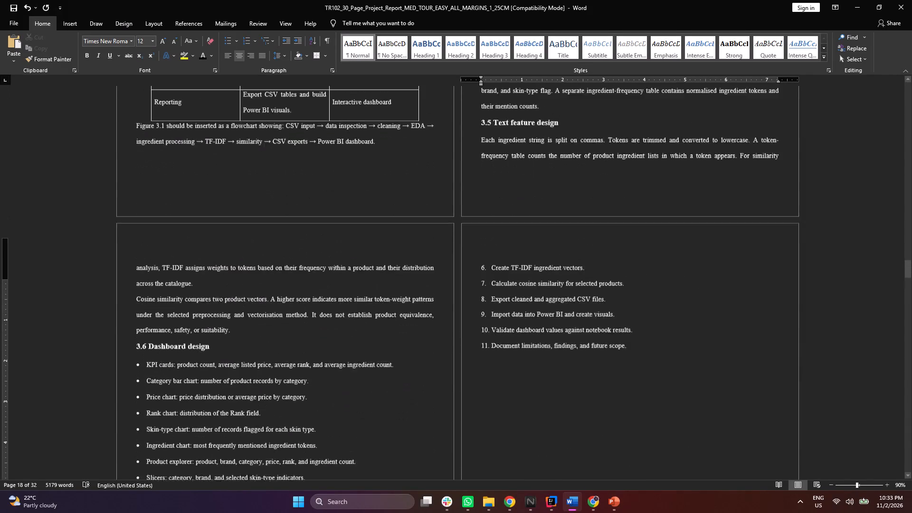
scroll(482, 212, "up", 14)
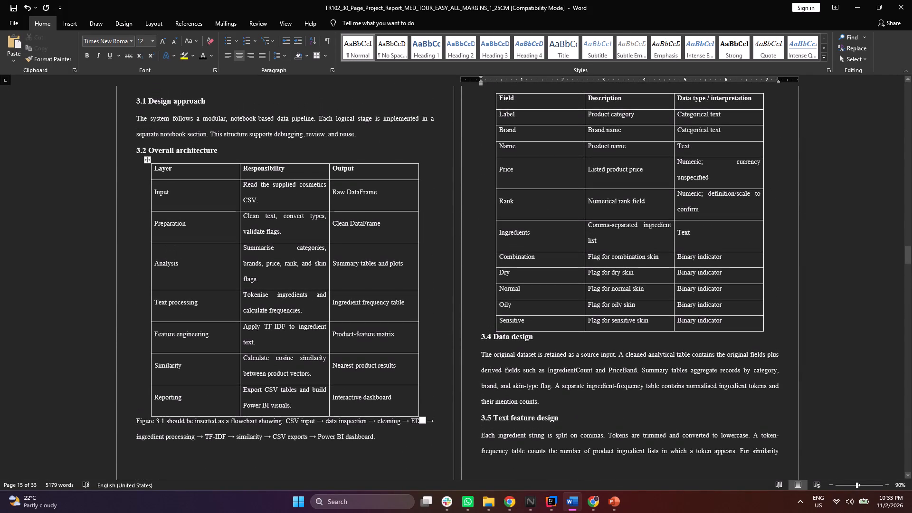
scroll(242, 422, "down", 5)
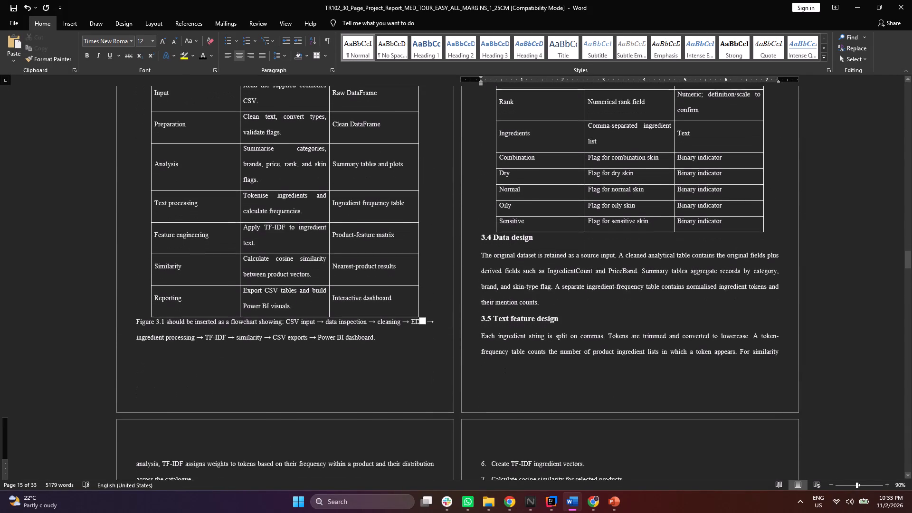
left_click(134, 320)
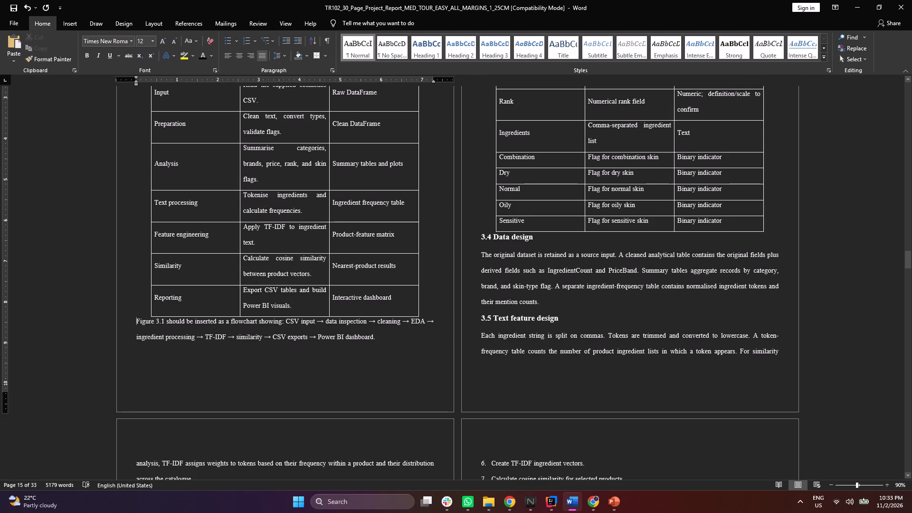
Review the report's opening pages down to the List of Figures, and highlight its Figure 5.1 and Figure 5.2 entries.
left_click_drag(909, 264, 911, 65)
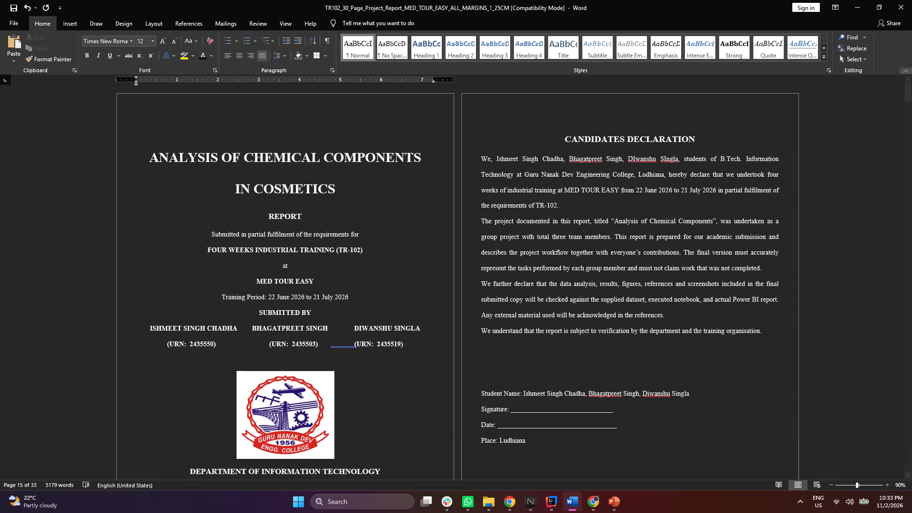
scroll(430, 354, "down", 20)
scroll(430, 354, "down", 20)
scroll(430, 354, "down", 2)
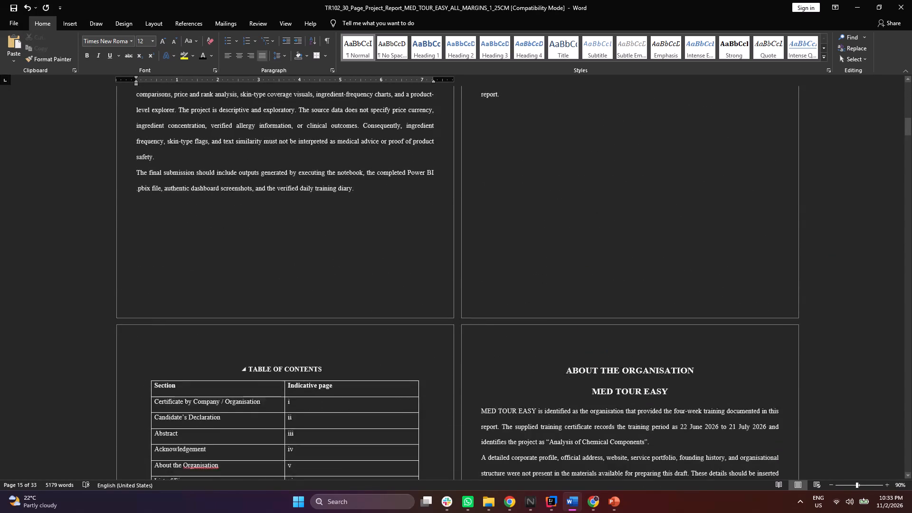
scroll(431, 346, "down", 11)
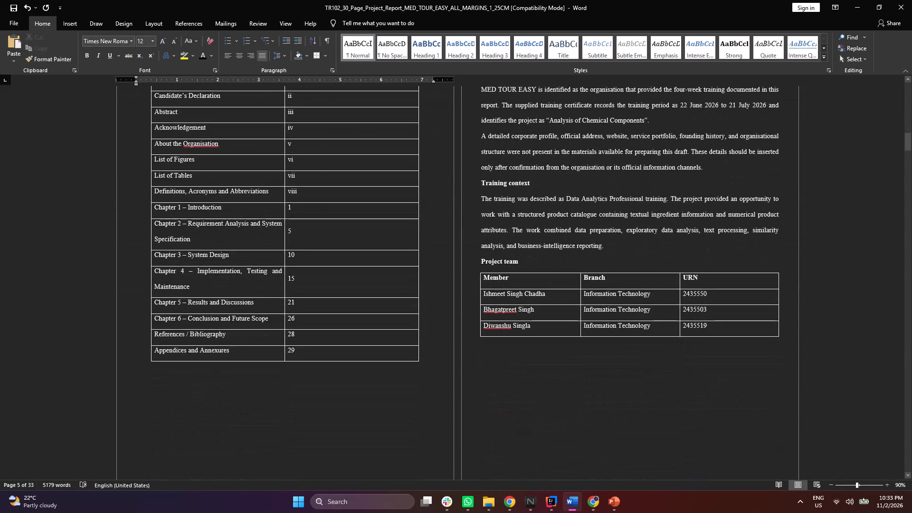
scroll(429, 319, "down", 15)
scroll(432, 316, "down", 7)
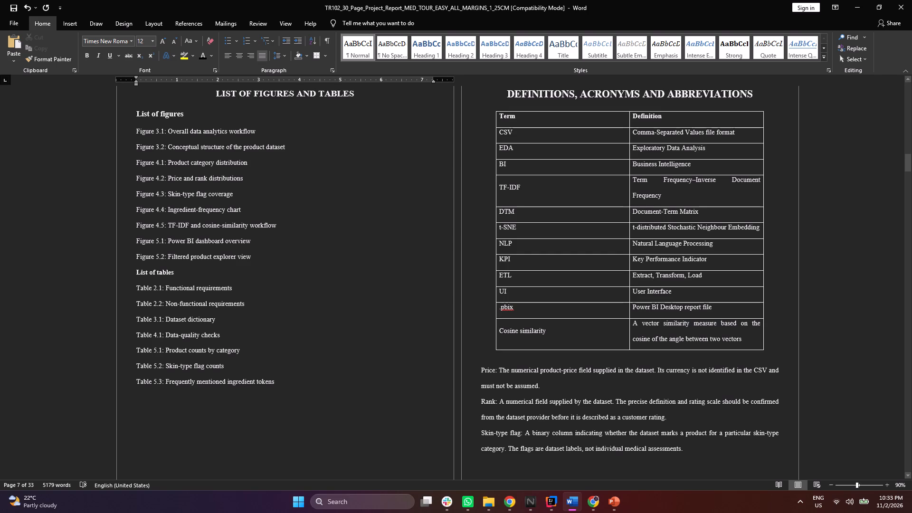
scroll(553, 352, "down", 2)
scroll(349, 326, "up", 4)
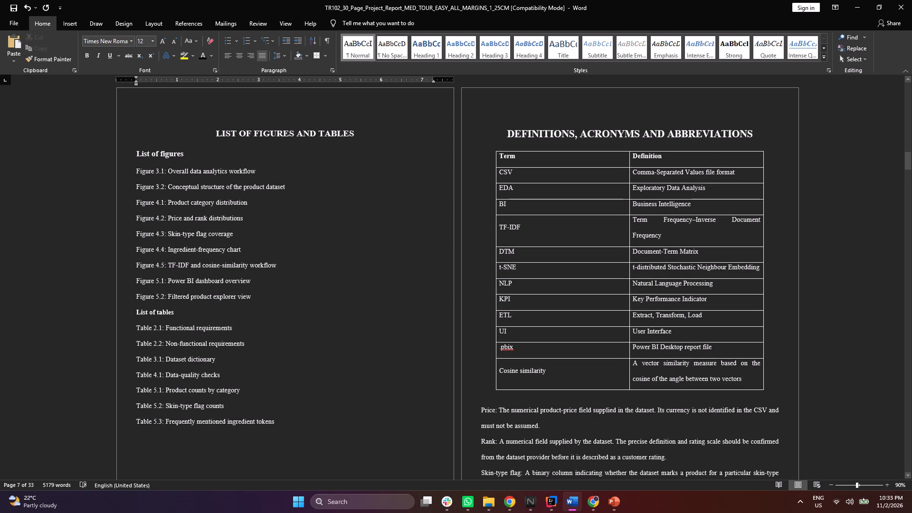
left_click_drag(261, 297, 139, 281)
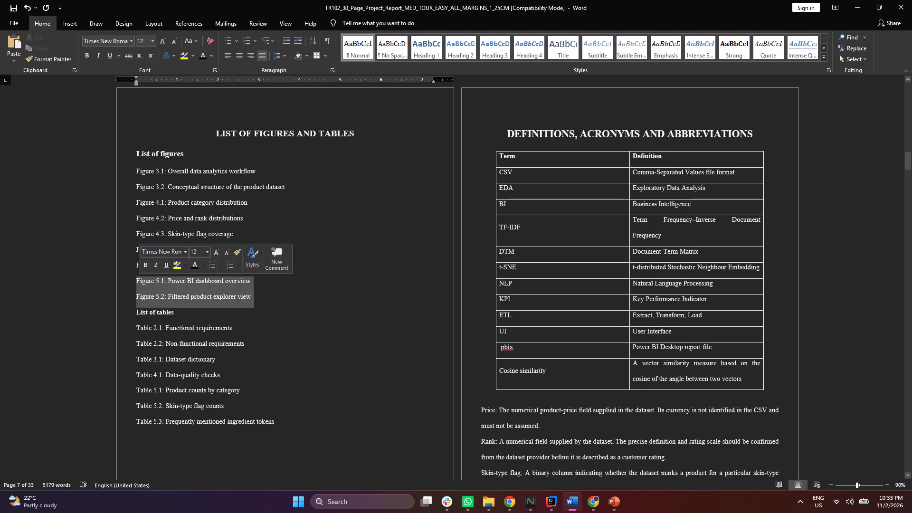
Switch to Visual Studio Code, open a new window, close the tarakki window and maximise the new one.
left_click(302, 512)
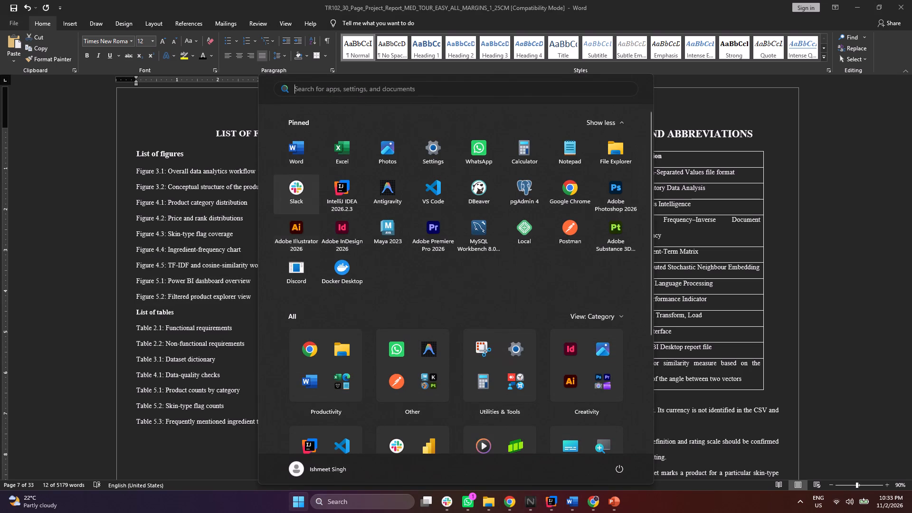
left_click(426, 187)
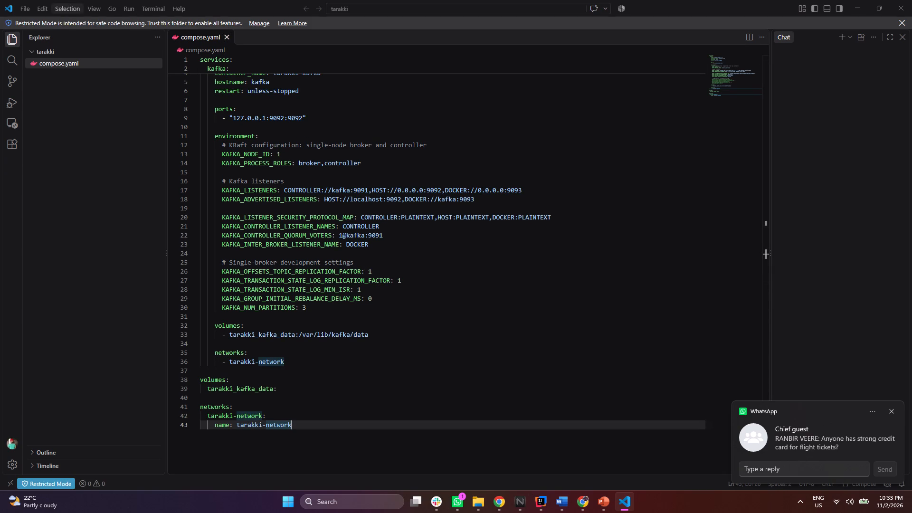
left_click(22, 12)
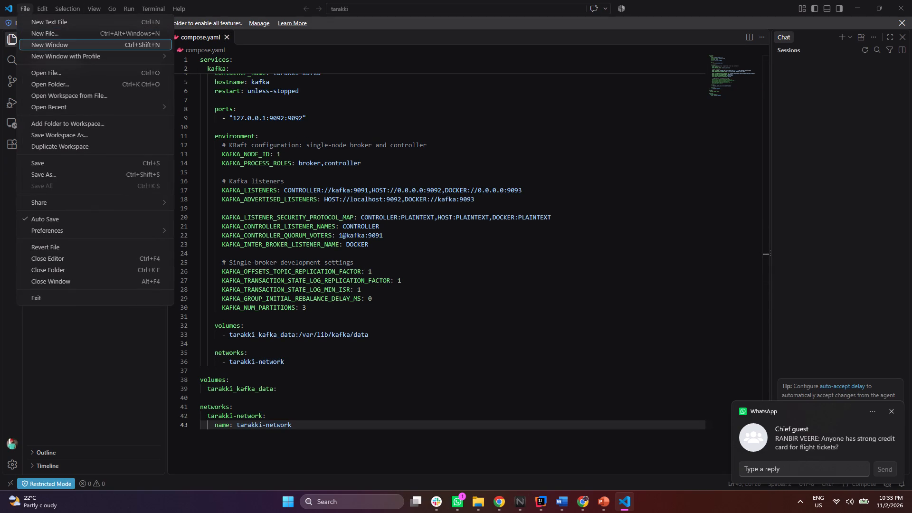
left_click(45, 47)
left_click(902, 15)
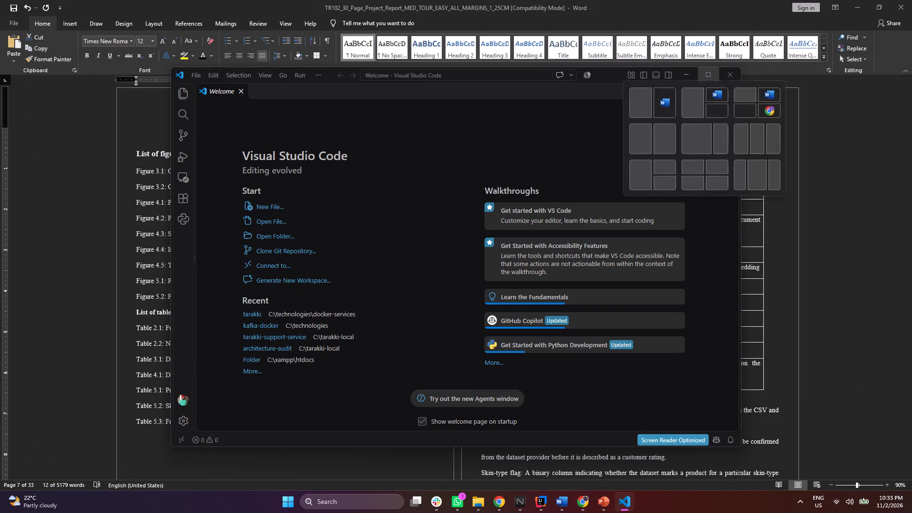
left_click(705, 76)
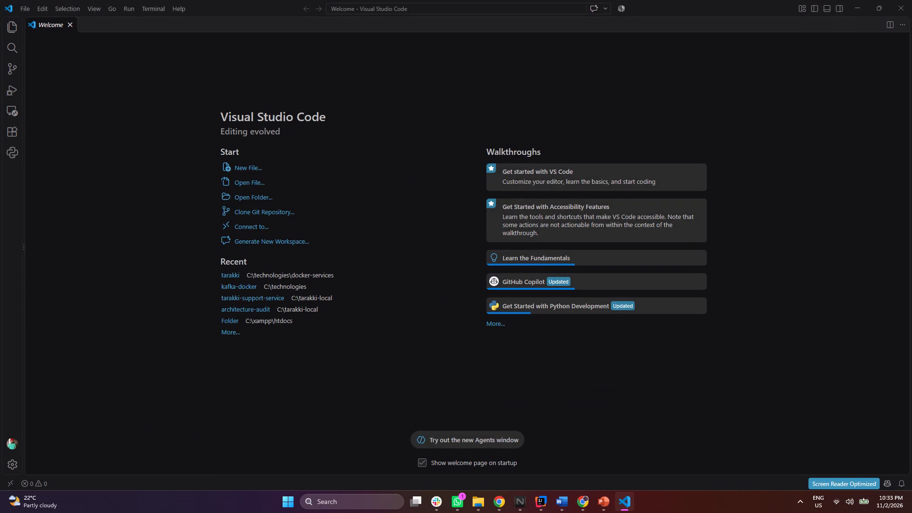
Start opening a folder and look through Downloads for the TR102 cosmetics project folder.
left_click(243, 194)
left_click(51, 125)
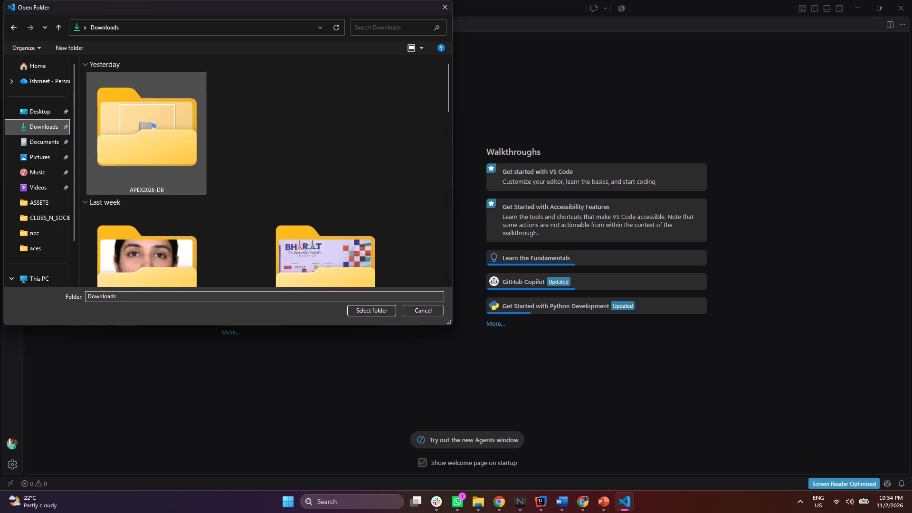
scroll(213, 139, "down", 4)
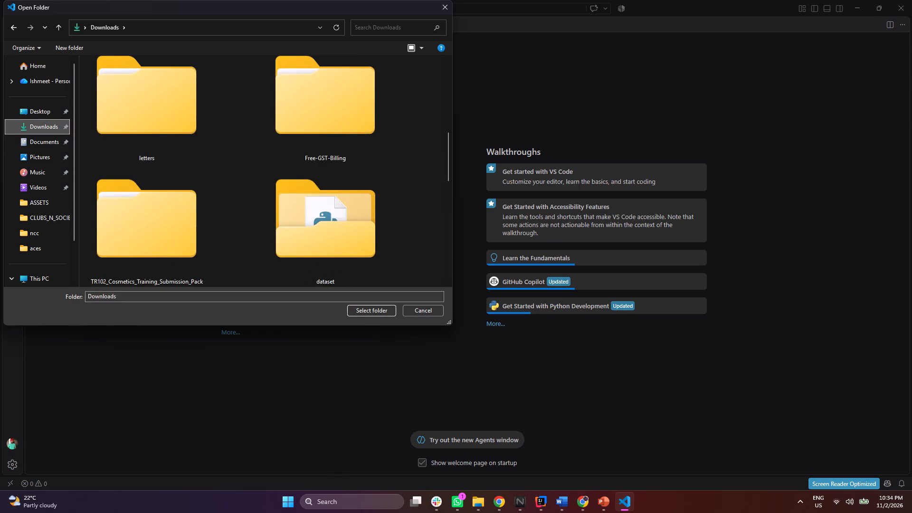
scroll(213, 139, "down", 3)
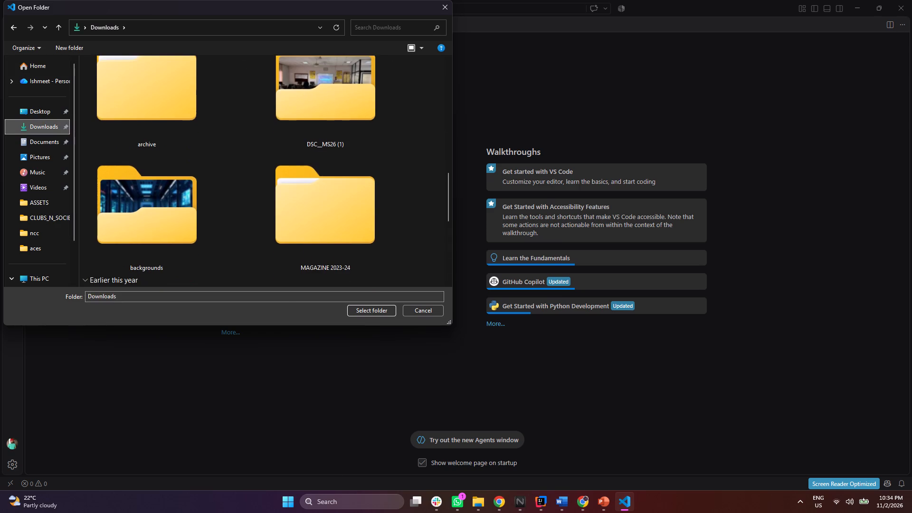
scroll(213, 139, "down", 4)
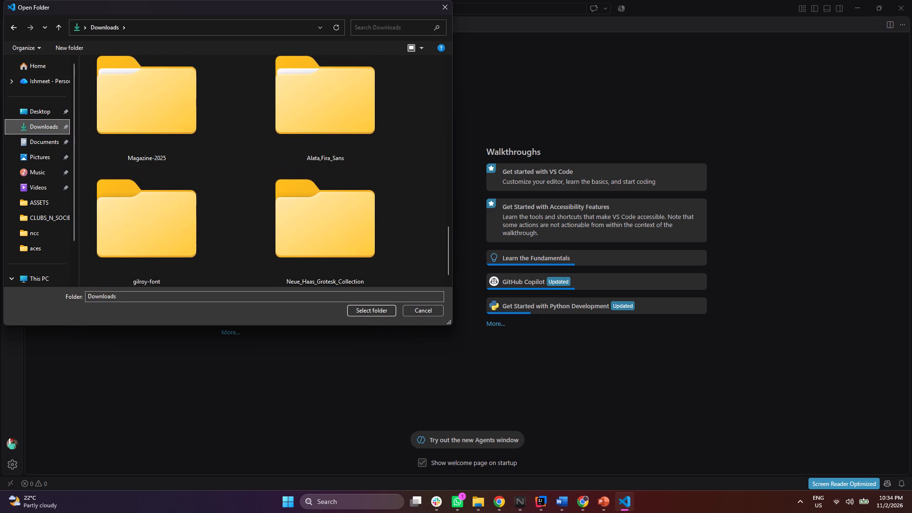
scroll(245, 127, "down", 9)
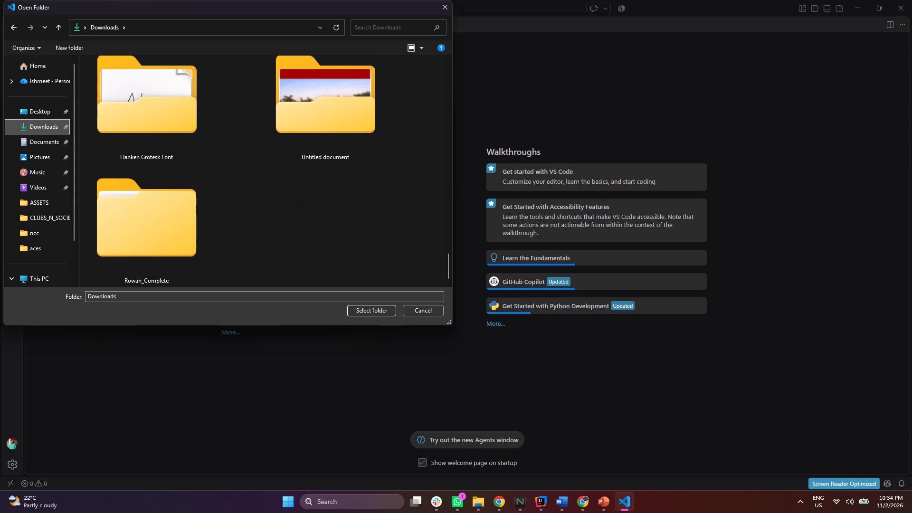
scroll(245, 127, "down", 7)
scroll(245, 127, "up", 10)
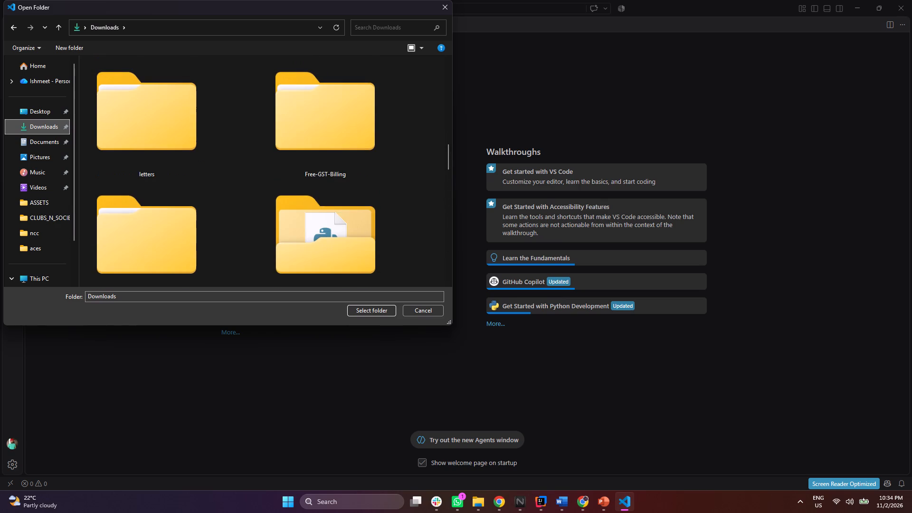
scroll(247, 129, "down", 4)
scroll(248, 129, "up", 10)
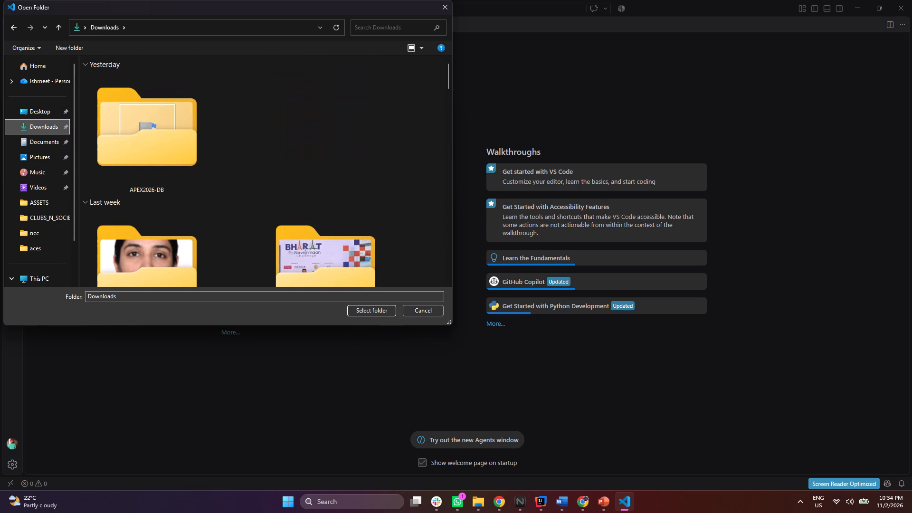
scroll(248, 129, "up", 5)
Search Downloads for "tr1" and open the TR102_Cosmetics_Training_Submission_Pack folder.
left_click(375, 28)
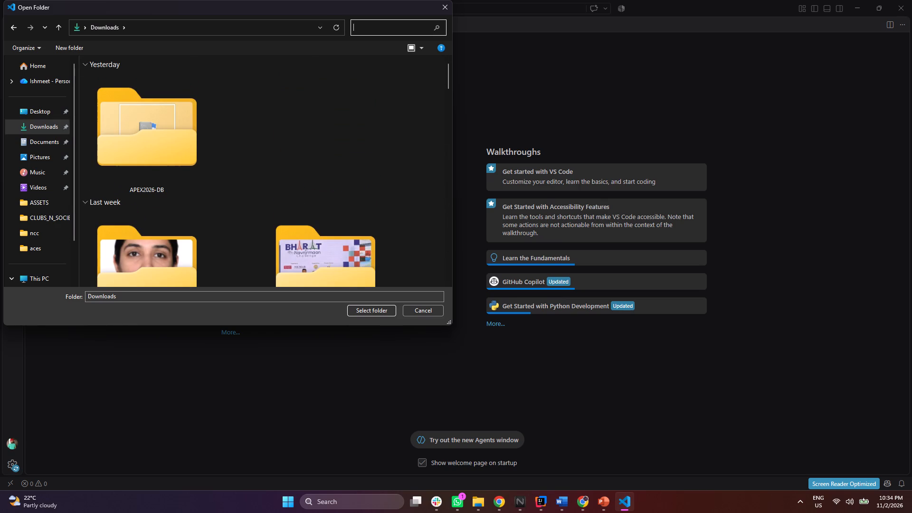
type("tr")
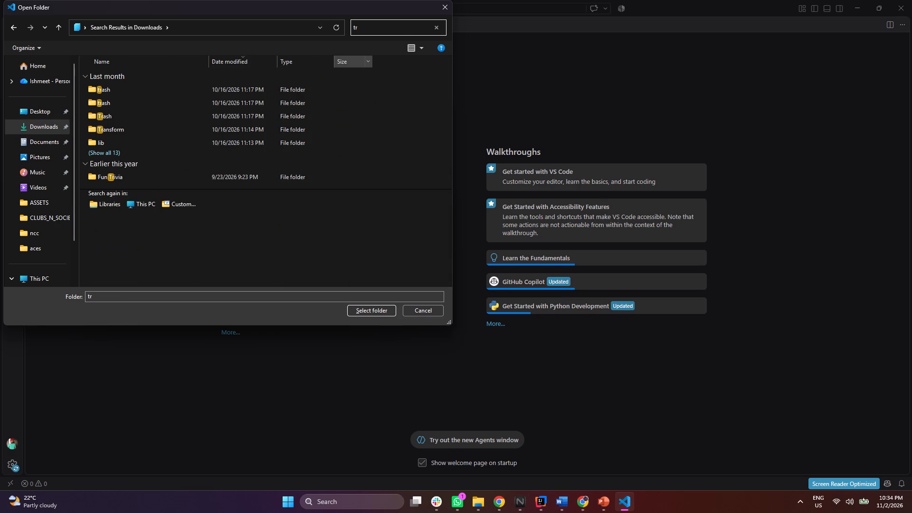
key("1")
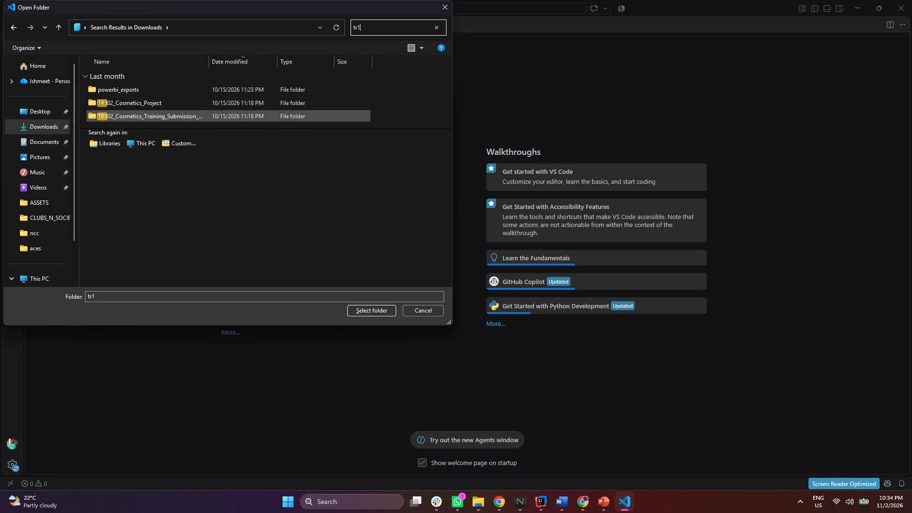
left_click(189, 114)
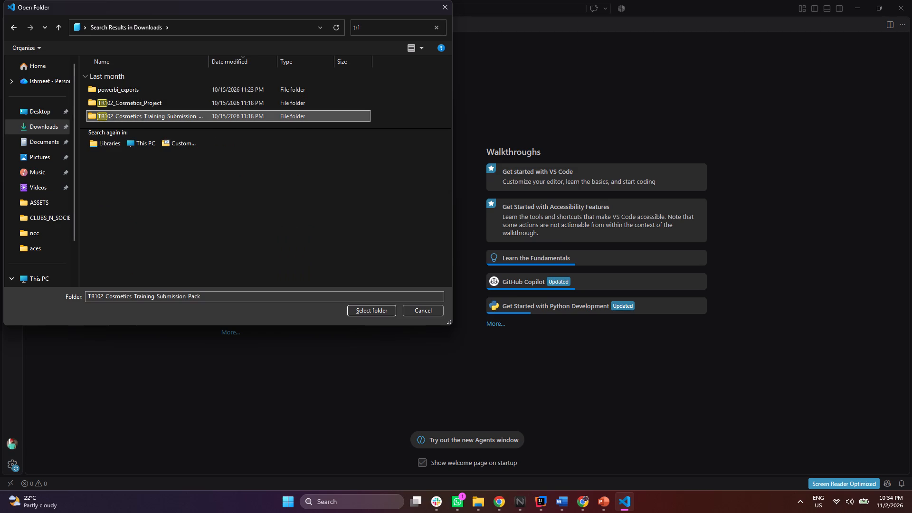
left_click(378, 310)
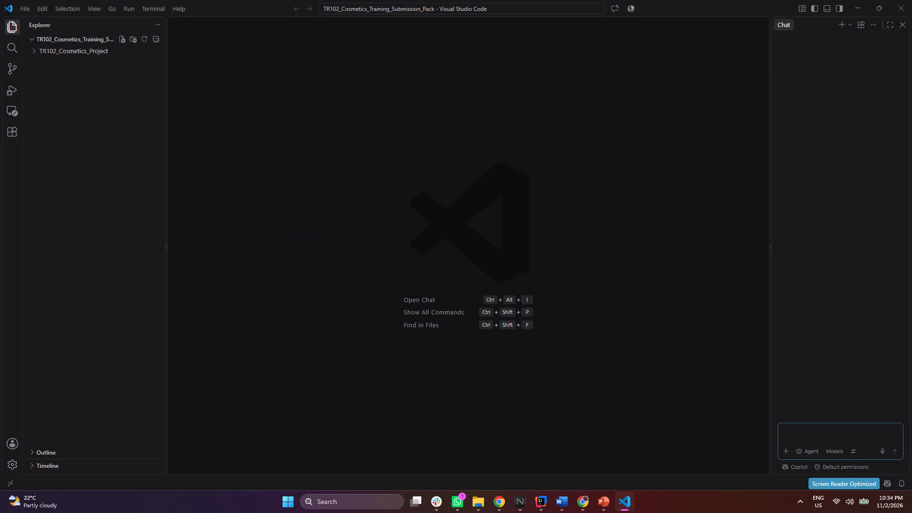
Expand TR102_Cosmetics_Project, open the TR102_Cosmetics_Analytics.ipynb notebook and narrow the Explorer to widen the editor.
left_click(34, 66)
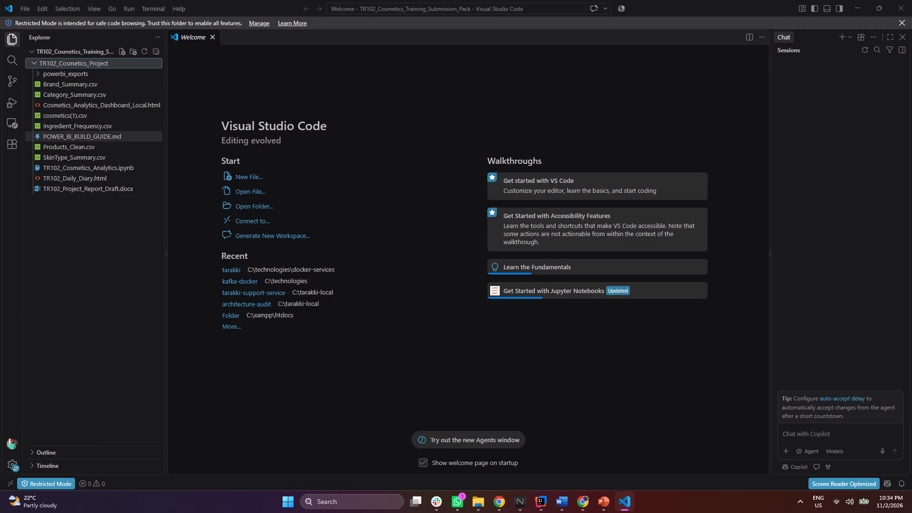
left_click(103, 168)
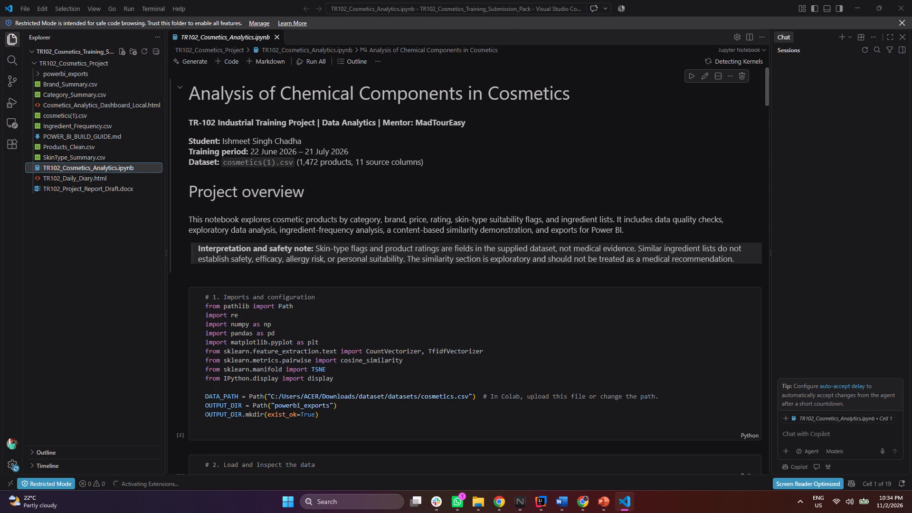
left_click_drag(167, 126, 113, 128)
Edit the notebook's first markdown cell, adding the other two team members' names, comma-separated, to the Student line.
left_click(165, 141)
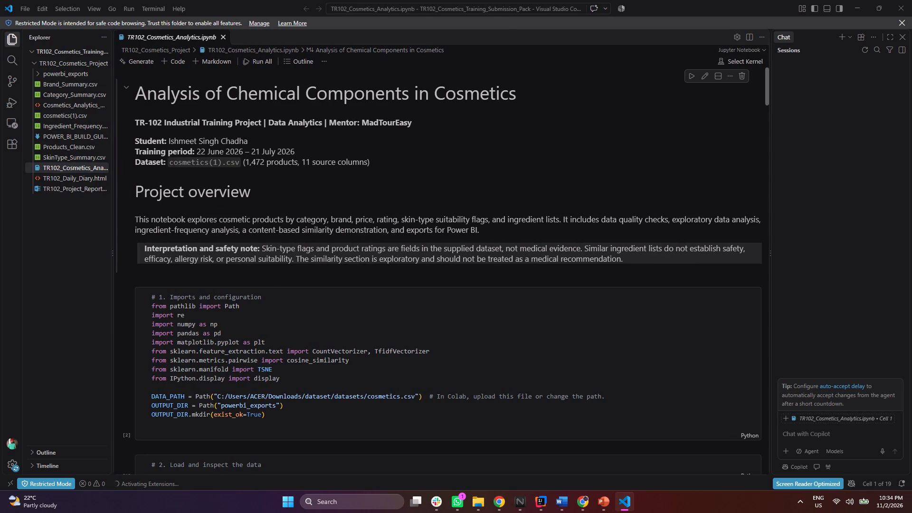
double_click(171, 148)
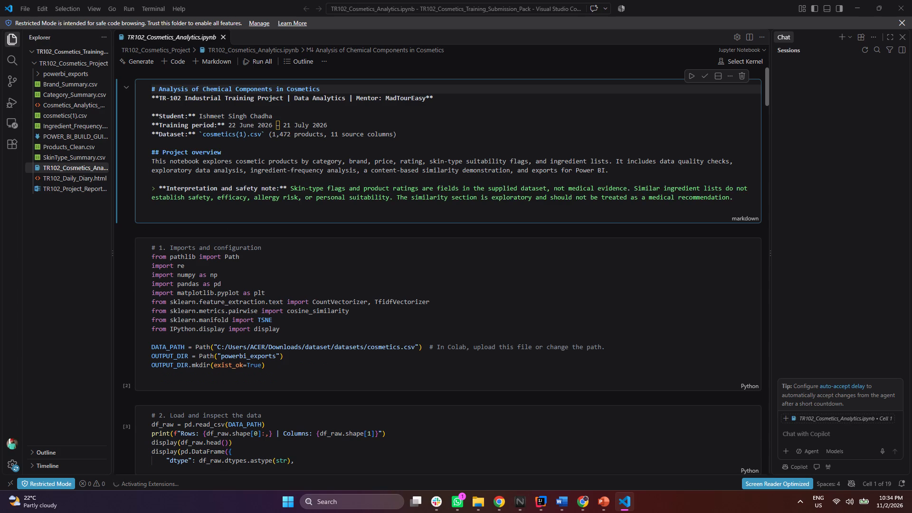
left_click(285, 117)
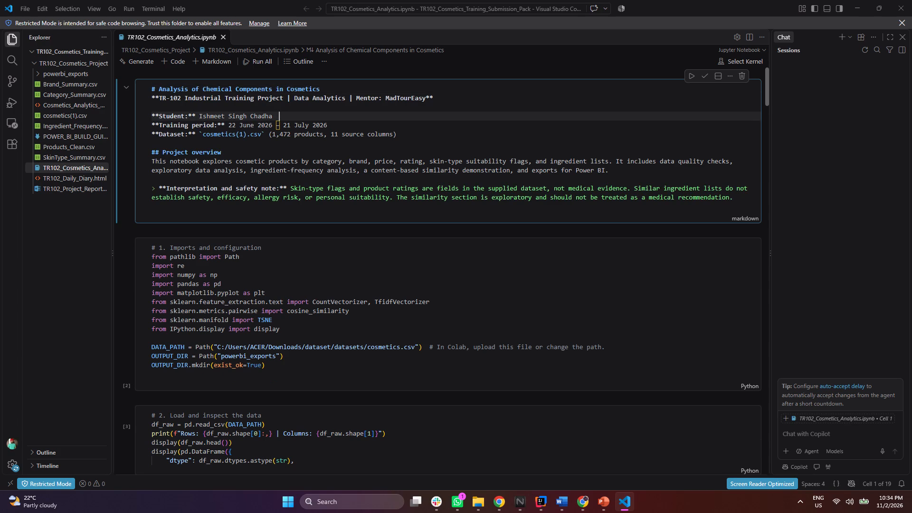
key("BackSpace")
key("BackSpace")
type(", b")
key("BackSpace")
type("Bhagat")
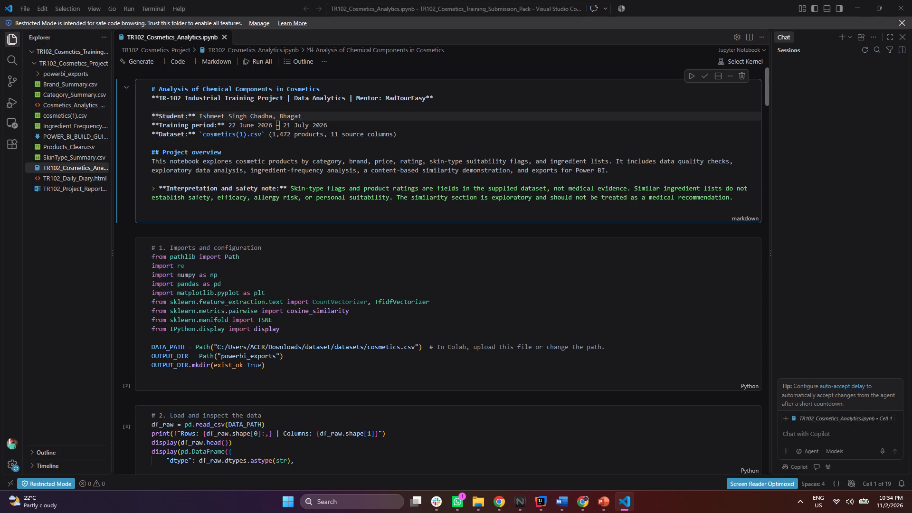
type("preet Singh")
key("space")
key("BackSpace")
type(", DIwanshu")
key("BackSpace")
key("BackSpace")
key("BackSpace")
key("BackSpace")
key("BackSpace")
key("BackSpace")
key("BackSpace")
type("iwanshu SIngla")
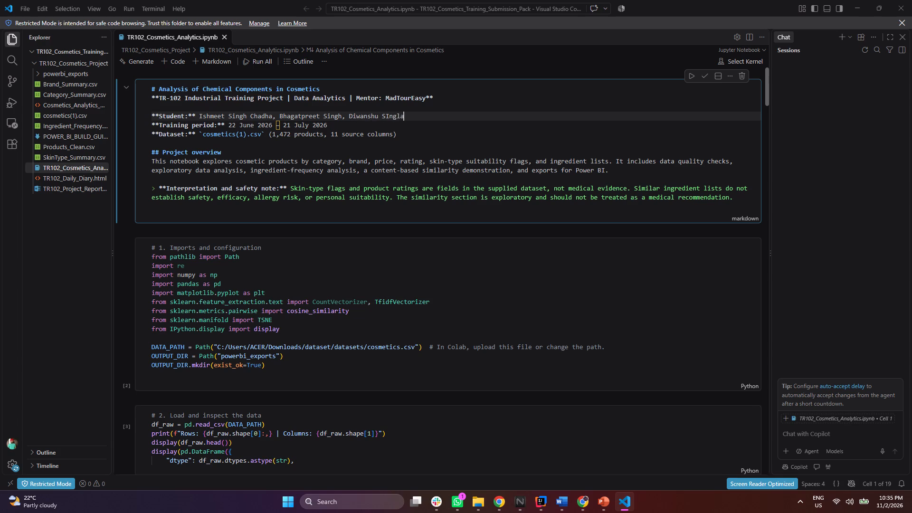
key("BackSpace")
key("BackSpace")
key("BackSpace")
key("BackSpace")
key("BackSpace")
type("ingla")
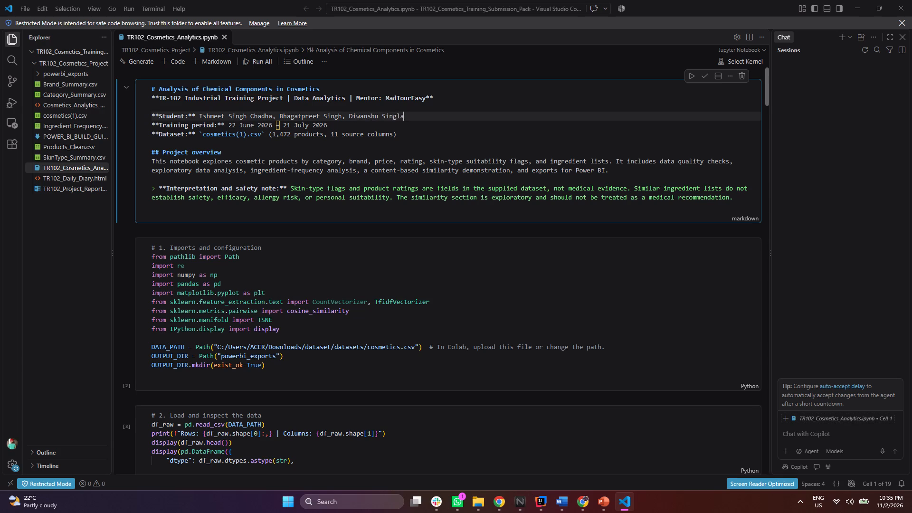
Change the Student label in the first markdown cell to Students.
left_click(284, 144)
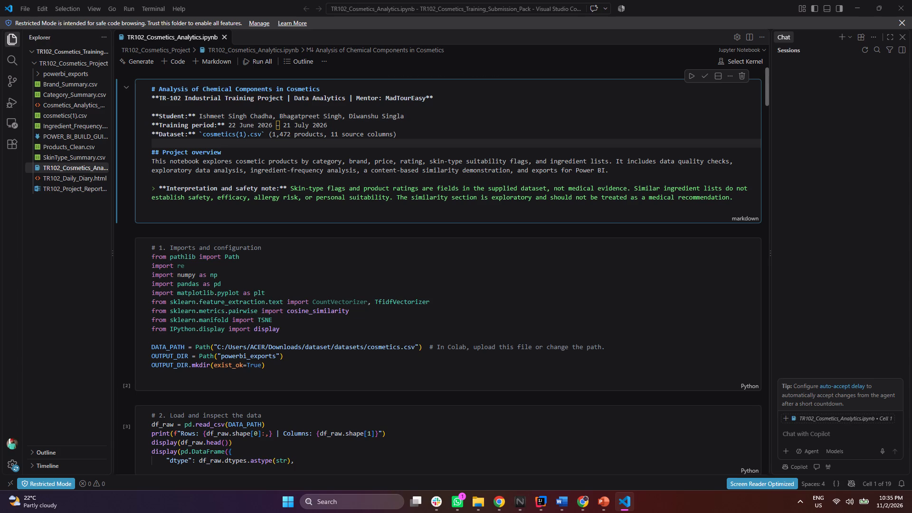
left_click(184, 116)
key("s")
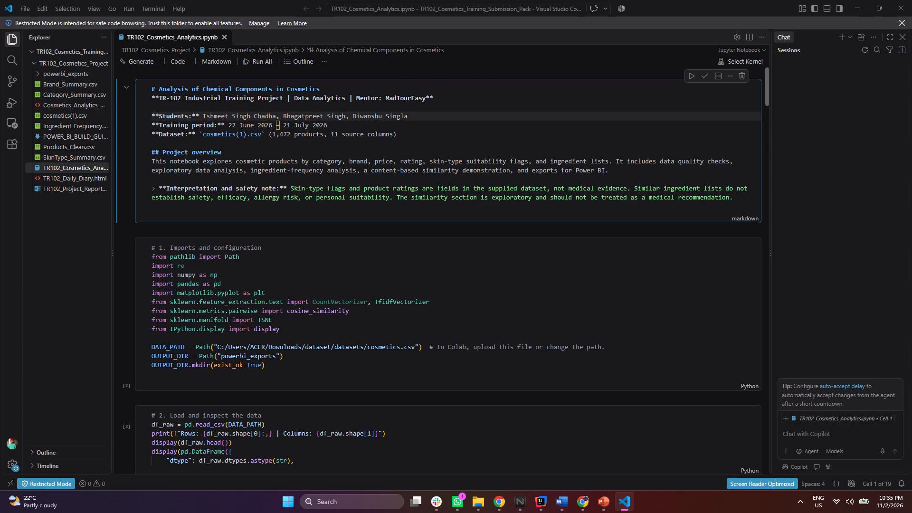
left_click(609, 56)
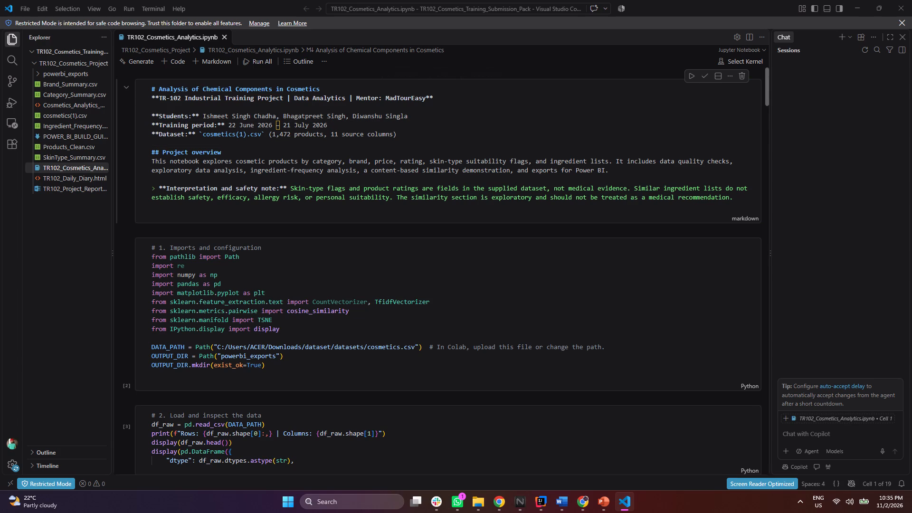
Run the first section's cells, trusting the folder and choosing the global Python 3.14.5 environment, and finish editing the markdown cell.
left_click(688, 76)
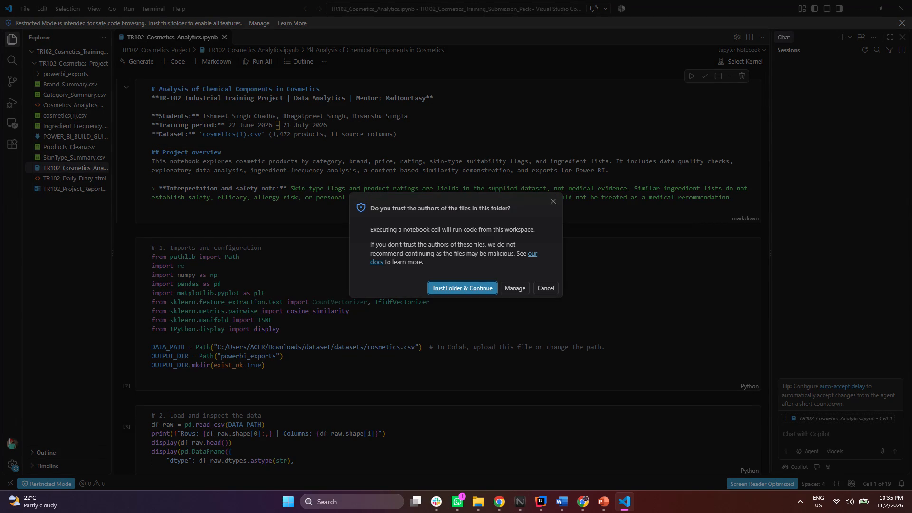
left_click(495, 287)
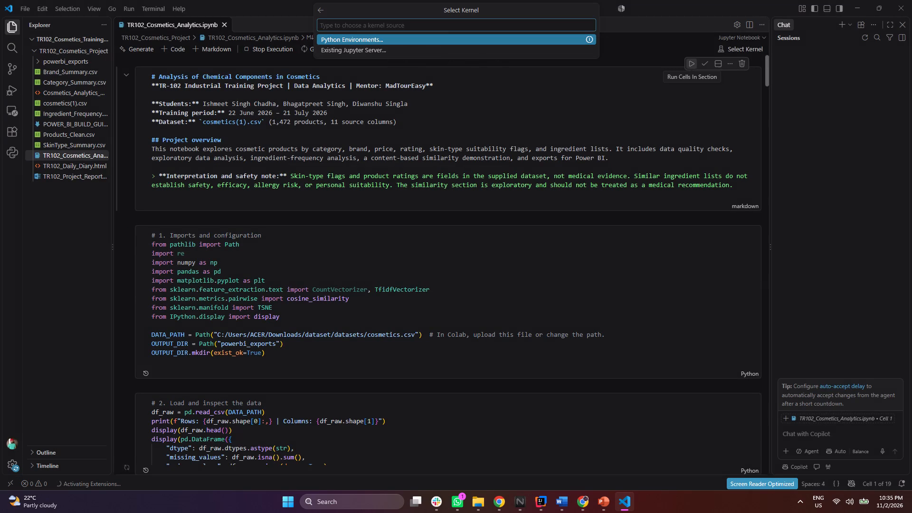
left_click(575, 38)
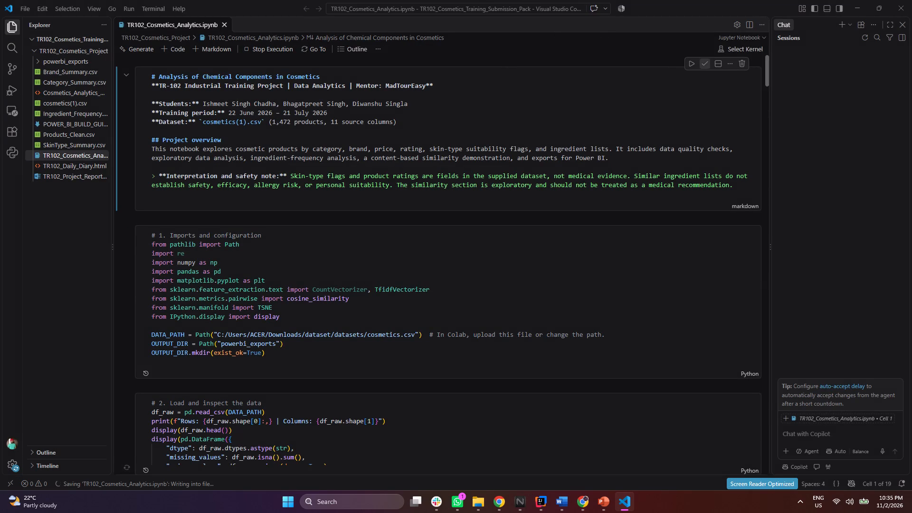
left_click(704, 67)
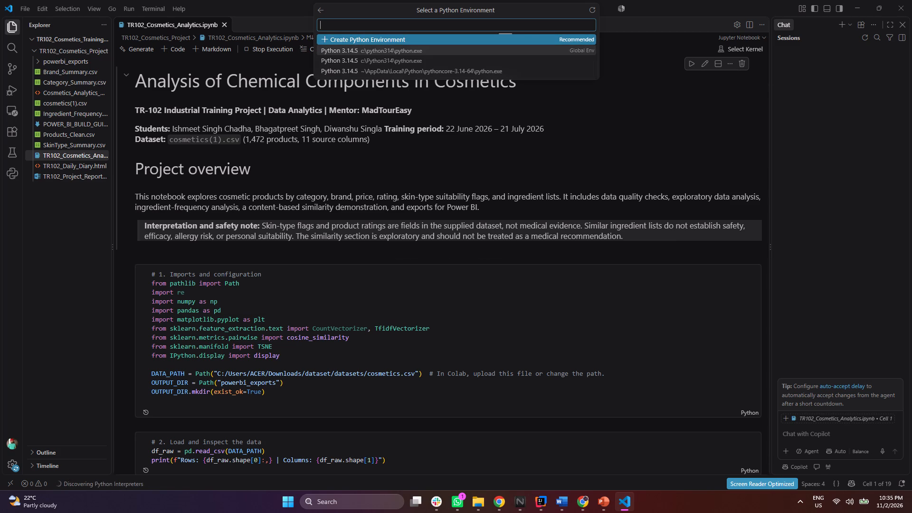
left_click(382, 51)
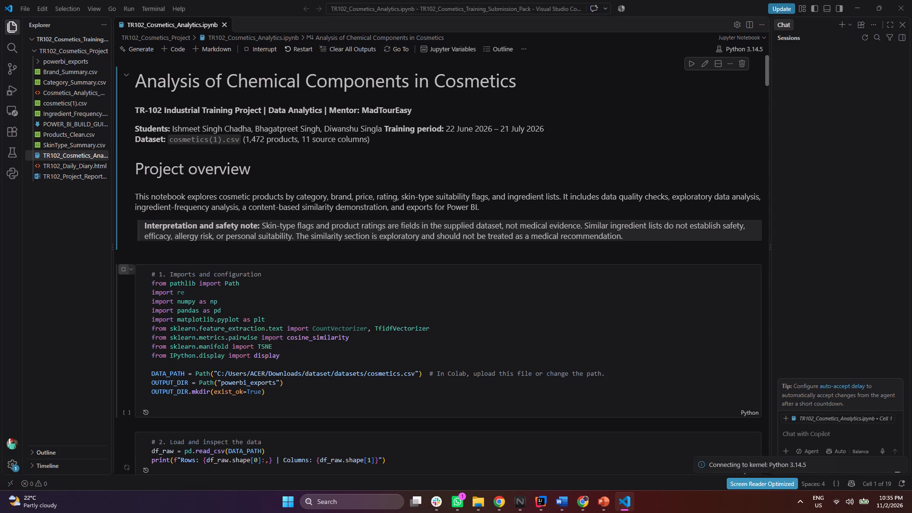
Close the Chat pane and check the notebook's "Load and inspect the data" cell and its output tables.
scroll(130, 270, "down", 6)
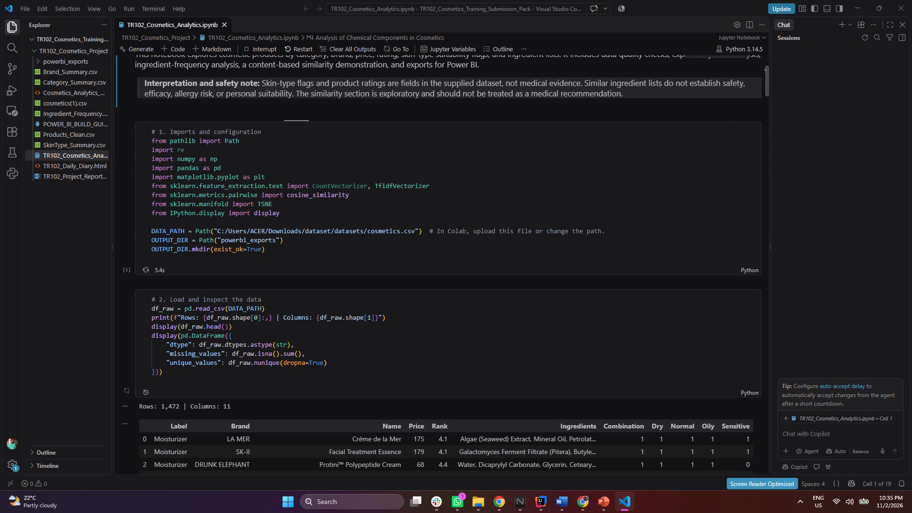
left_click(905, 28)
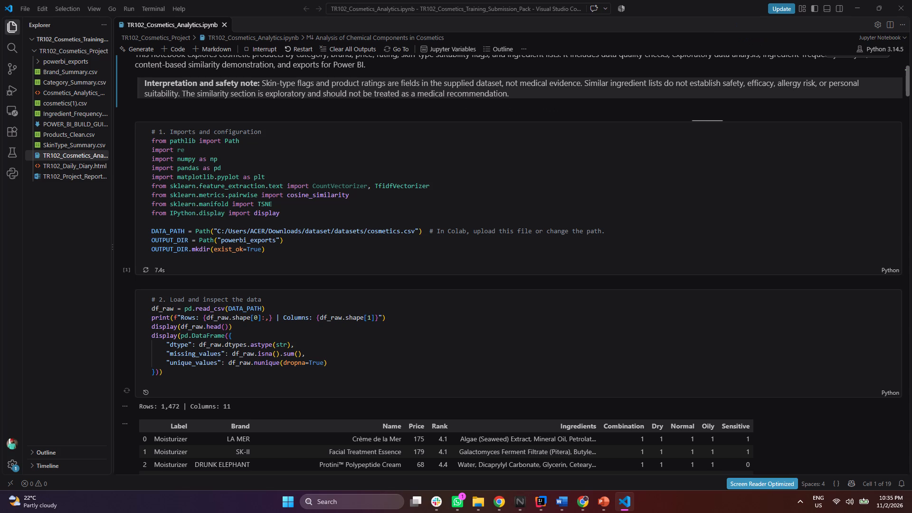
scroll(537, 218, "down", 13)
scroll(537, 218, "down", 8)
scroll(537, 218, "up", 13)
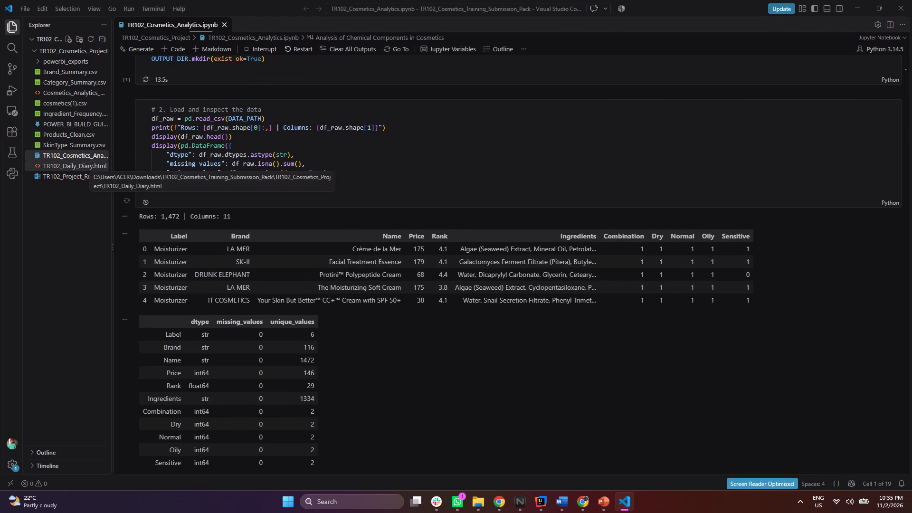
Open Cosmetics_Analytics_Dashboard_Local.html and look for a way to preview the dashboard.
left_click(78, 93)
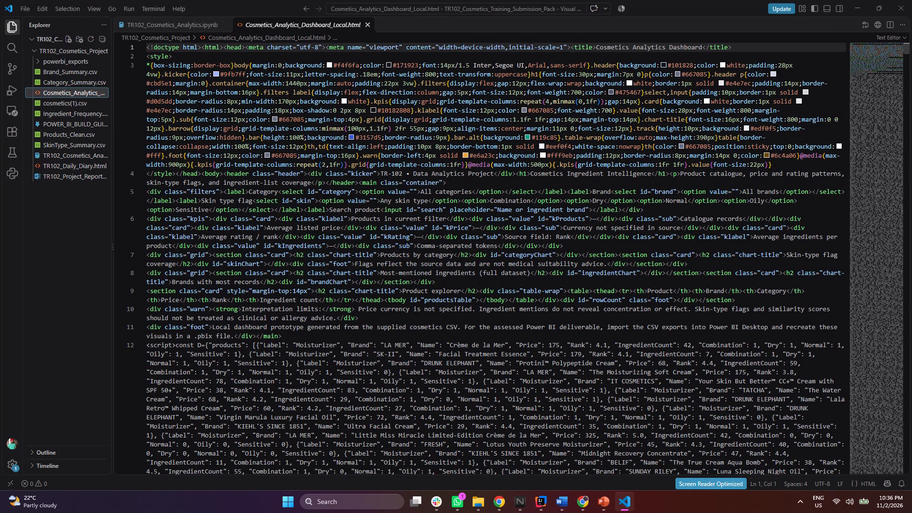
left_click(871, 483)
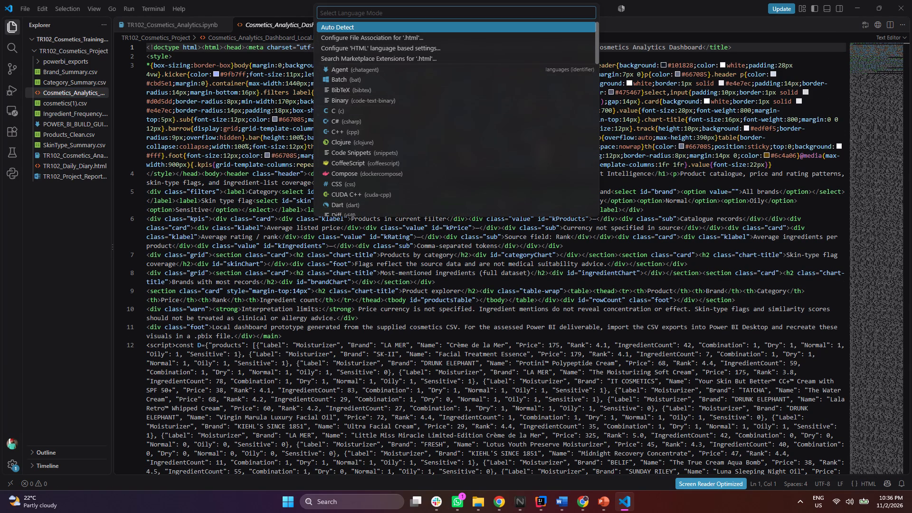
left_click(84, 380)
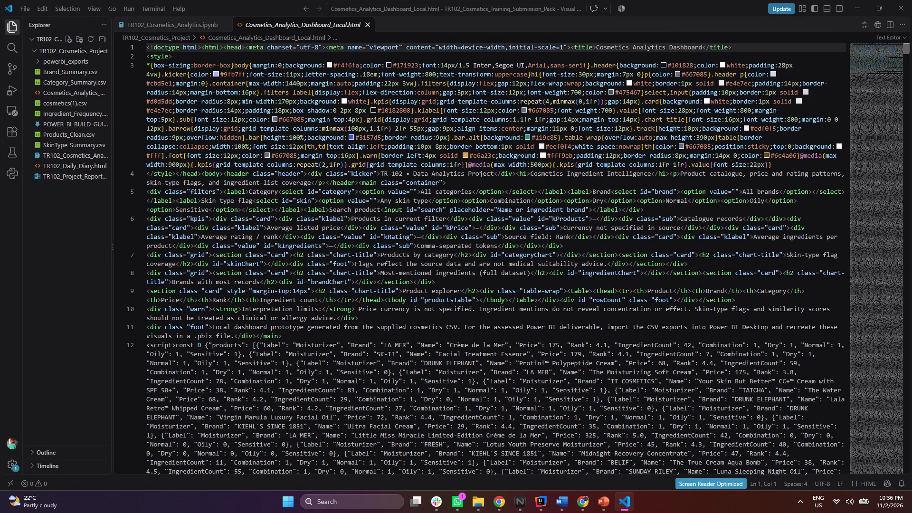
right_click(633, 234)
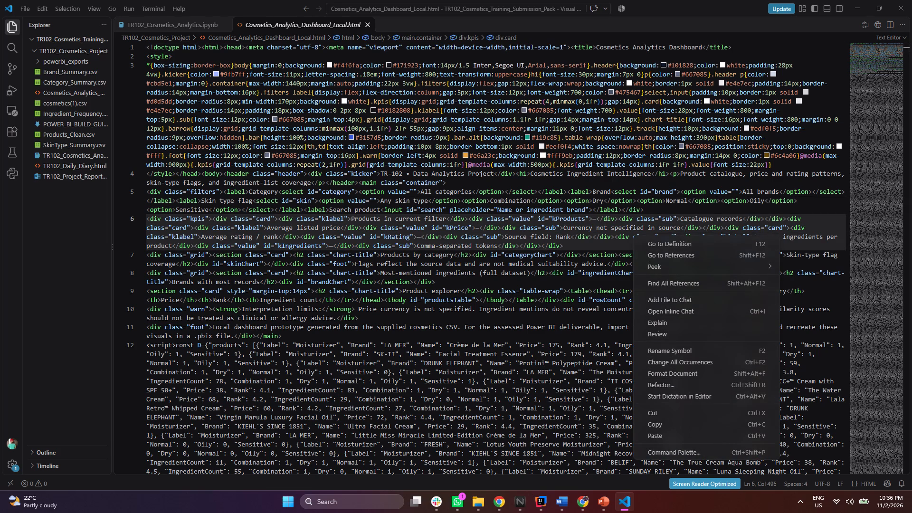
Return to the TR102_Cosmetics_Analytics.ipynb notebook and examine the section 2 outputs down to the section 3 cleaning cell.
left_click(192, 28)
left_click(192, 28)
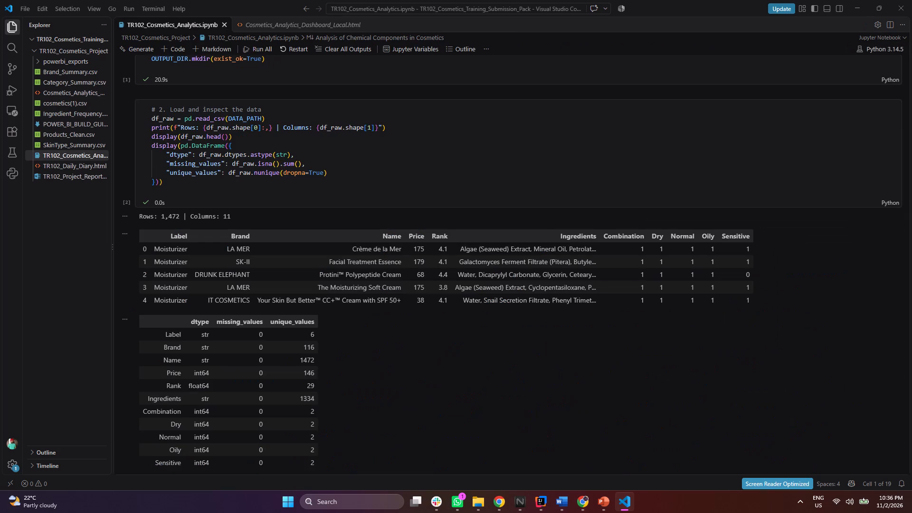
scroll(254, 209, "up", 5)
scroll(303, 231, "down", 4)
scroll(363, 261, "down", 7)
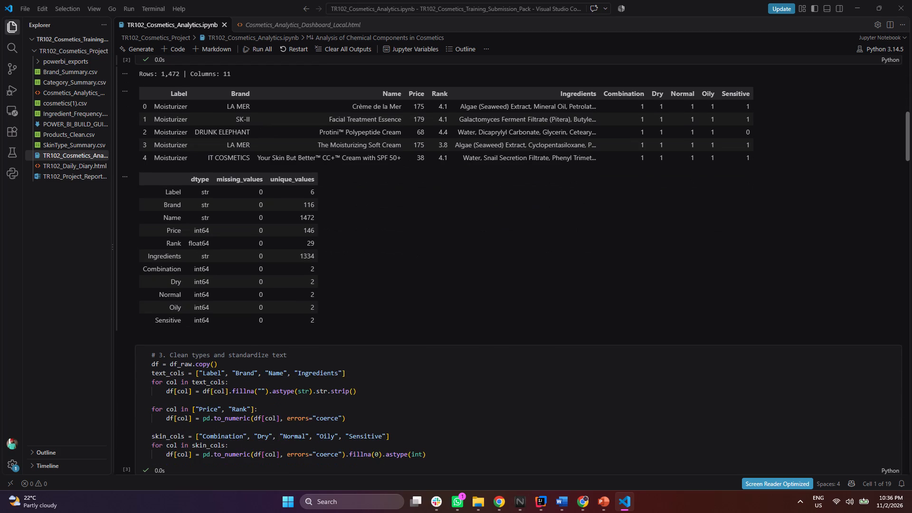